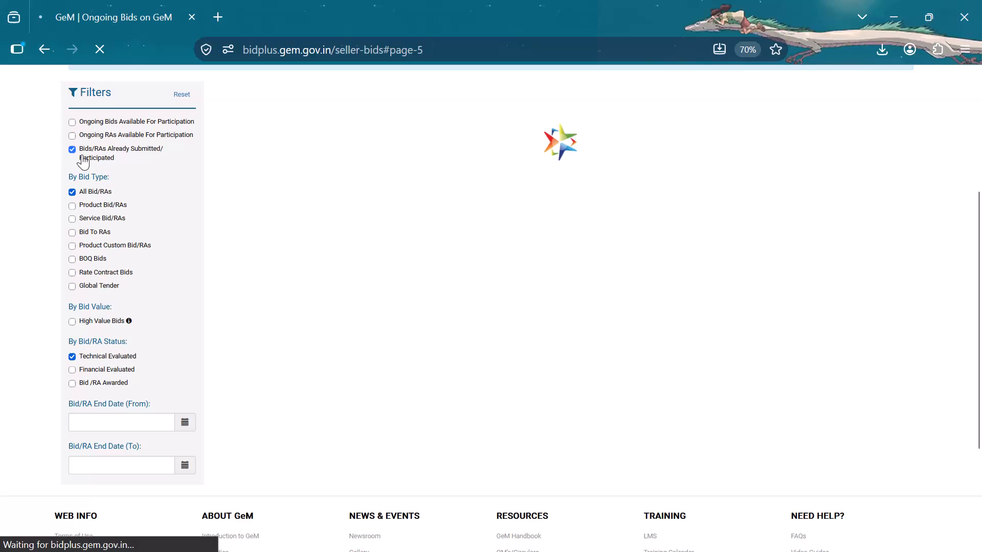
Filter the bid listing to Bids/RAs Already Submitted/Participated with Technical Evaluated status, and reload the page.
double_click(82, 154)
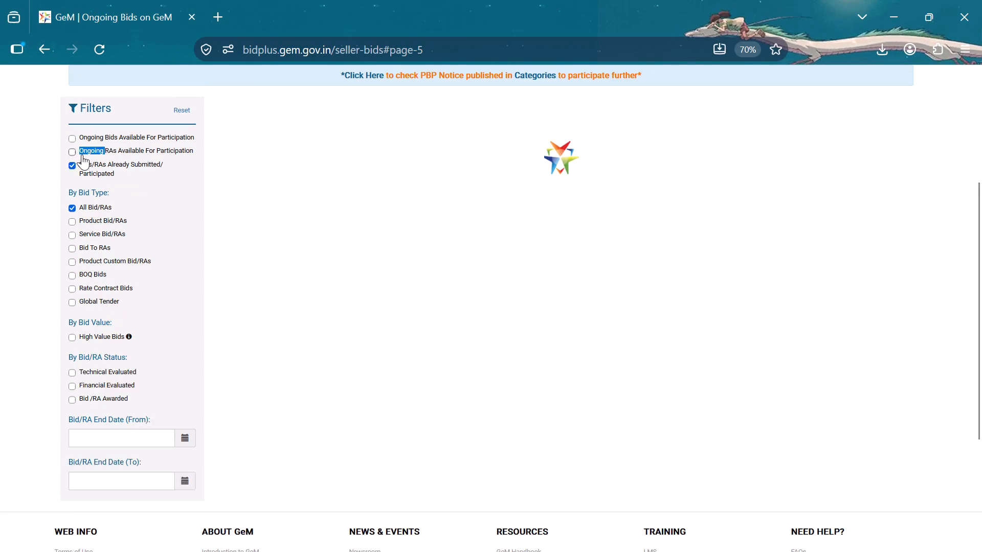
click(89, 177)
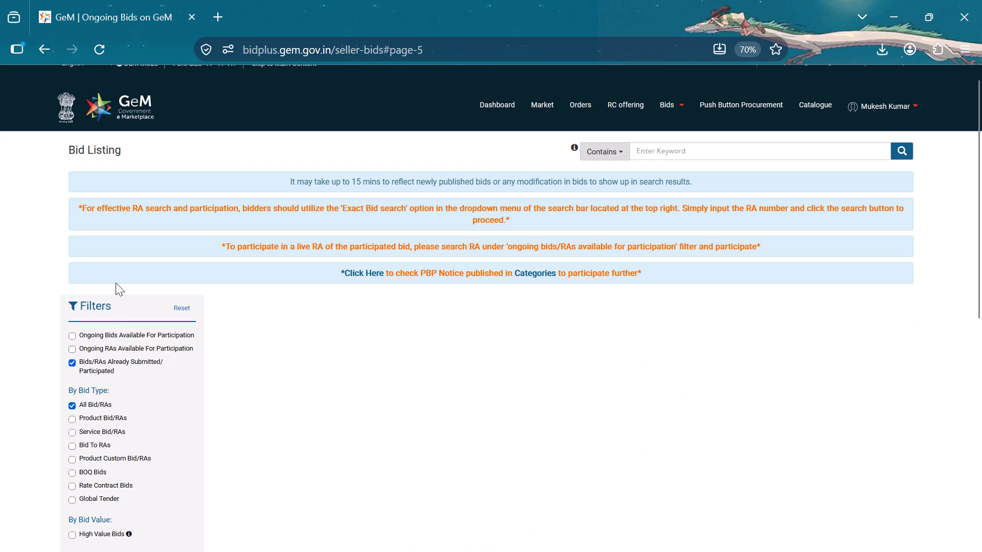
scroll(105, 398, down, 1)
click(94, 413)
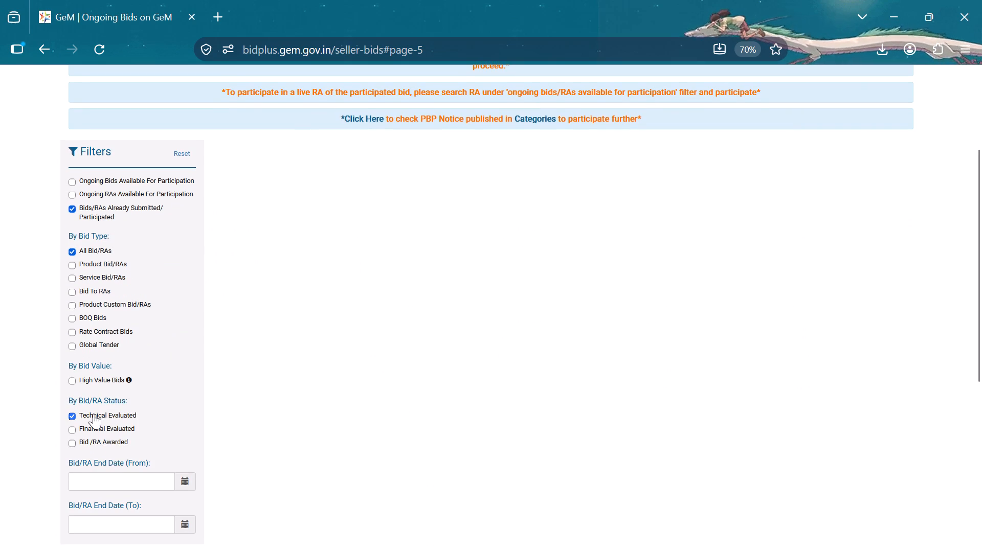
click(97, 40)
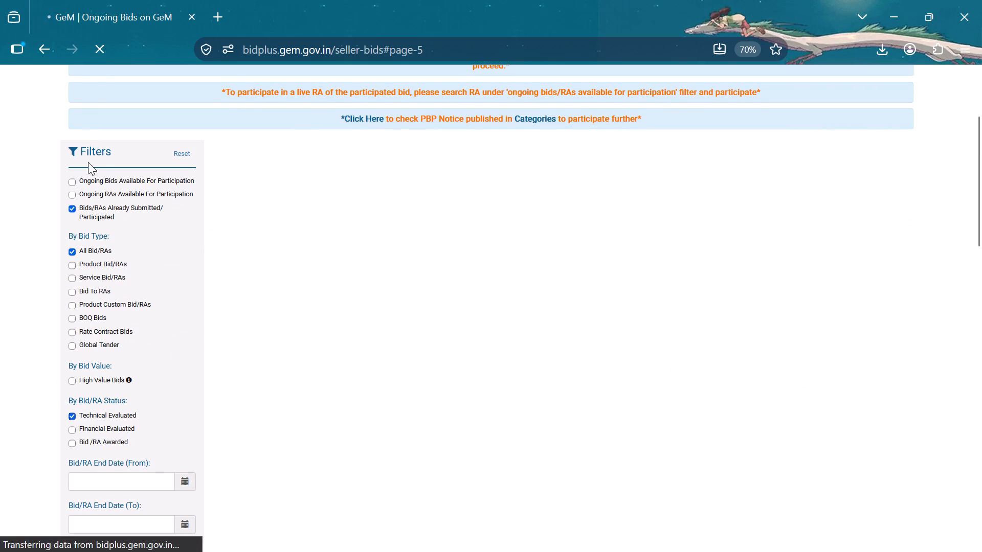
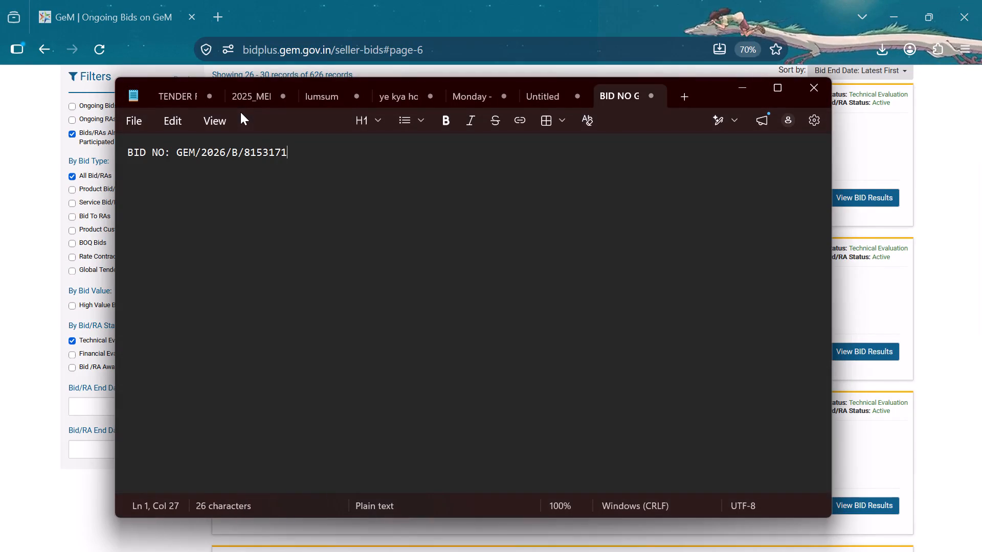
In the Notepad note, start a new line below the entry BID NO: GEM/2026/B/8153171.
key(Return)
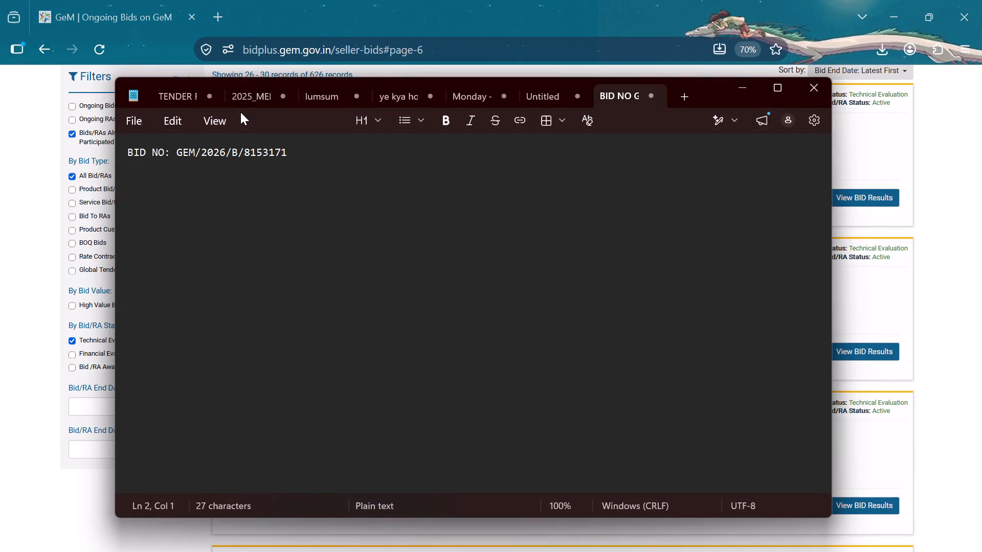
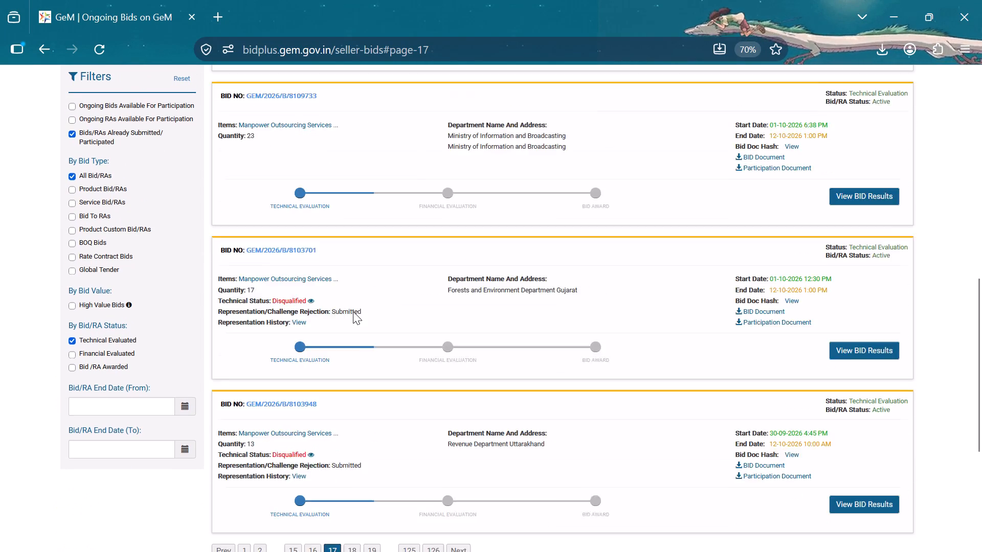
Review the technically evaluated, already submitted bids on result pages 17 through 22, checking each bid's technical status and representation details.
ctrl+scroll(353, 311, down, 4)
ctrl+double_click(353, 311)
ctrl+scroll(353, 311, up, 2)
ctrl+click(353, 311)
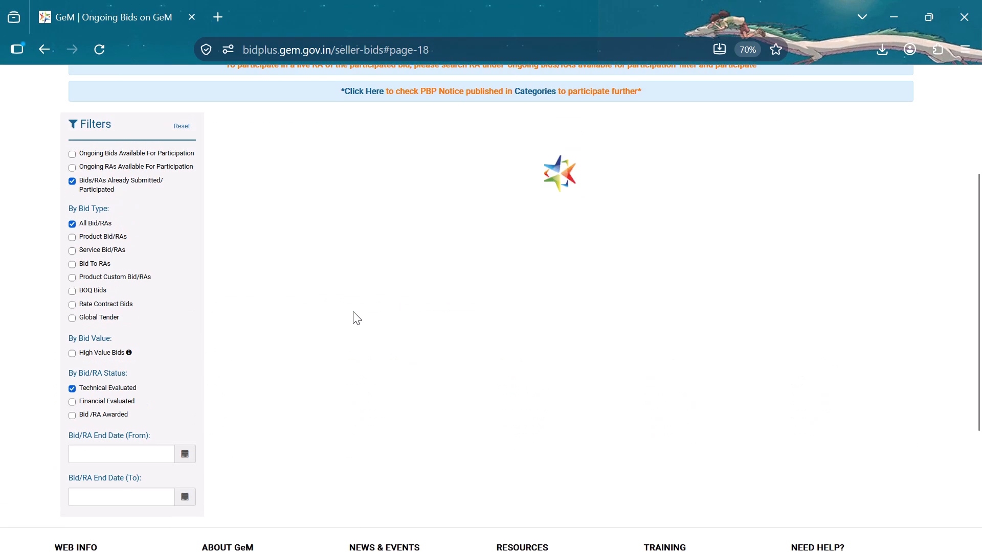
ctrl+scroll(353, 311, down, 7)
ctrl+click(353, 311)
ctrl+scroll(353, 311, up, 2)
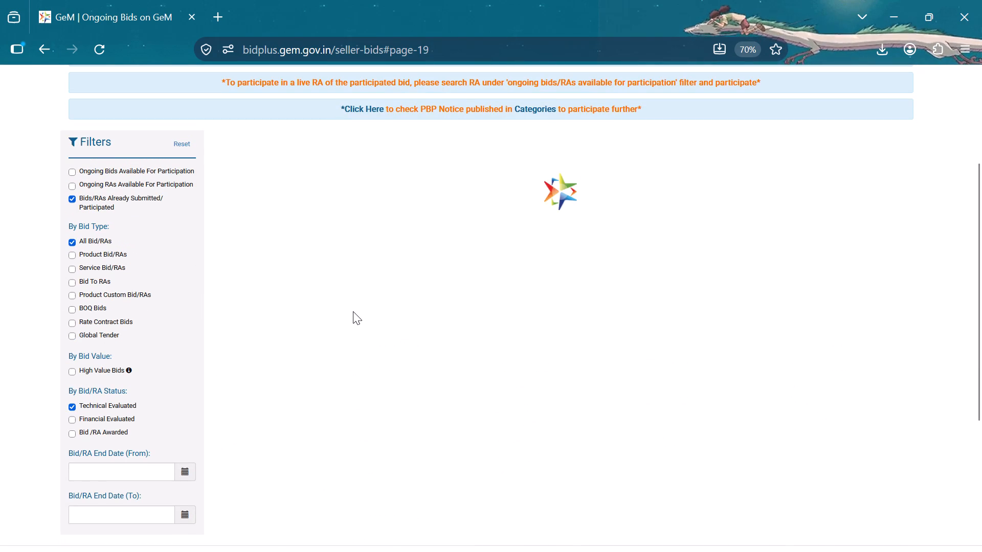
ctrl+scroll(353, 311, down, 8)
ctrl+click(353, 311)
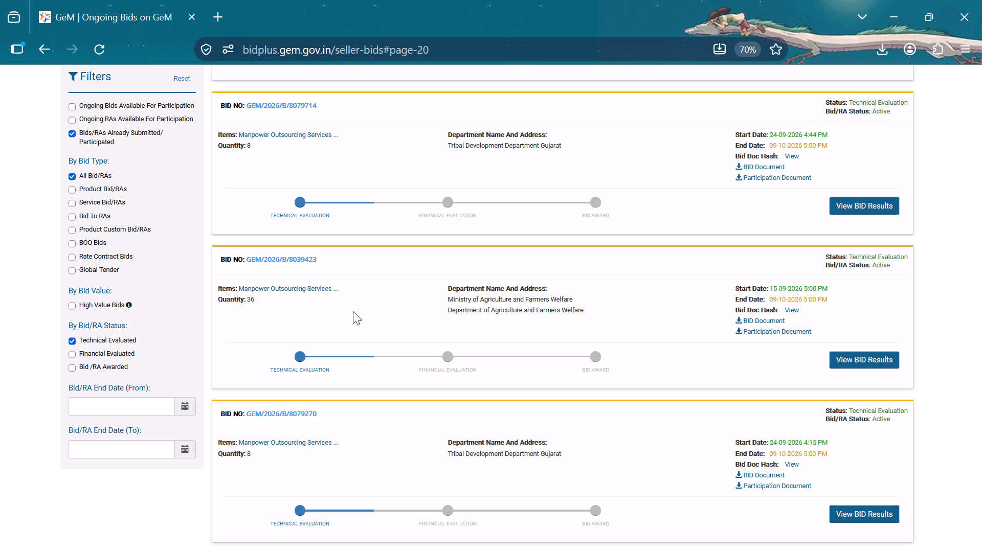
ctrl+scroll(353, 311, up, 3)
ctrl+scroll(353, 311, down, 5)
ctrl+click(350, 309)
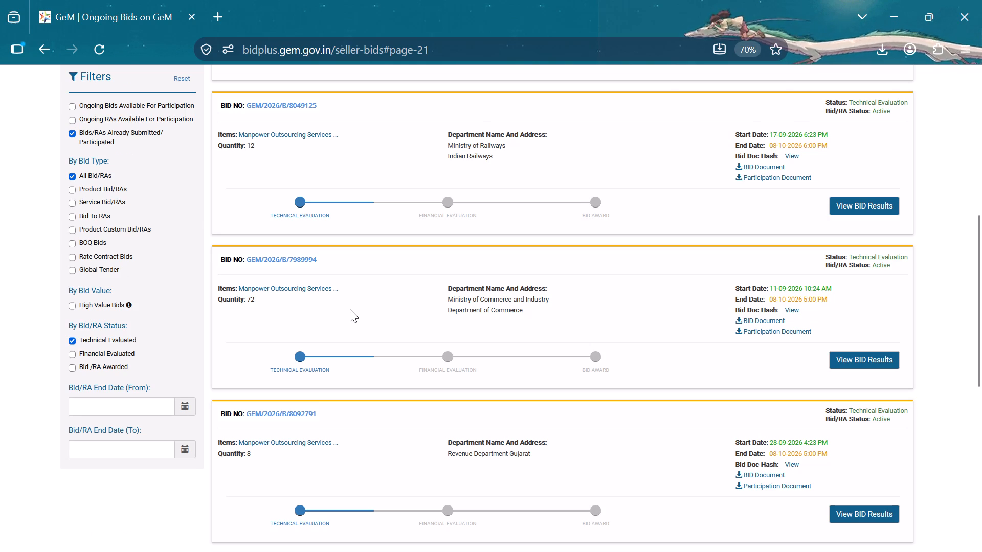
ctrl+double_click(349, 309)
ctrl+scroll(349, 309, down, 5)
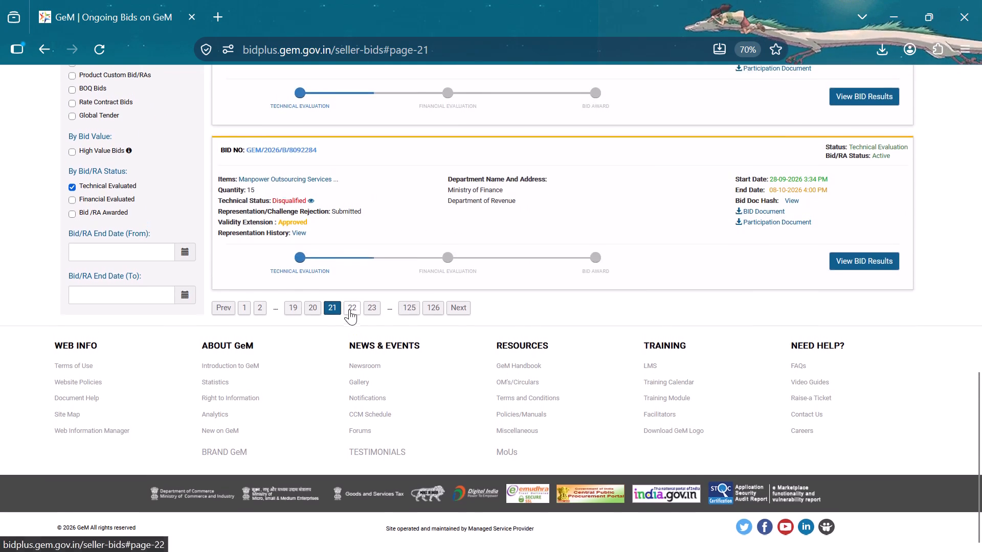
ctrl+click(349, 309)
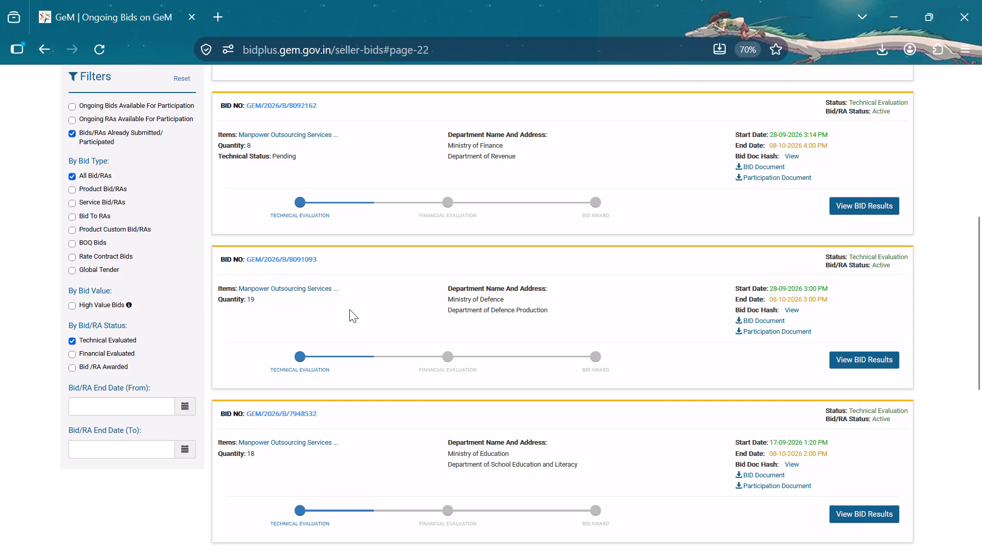
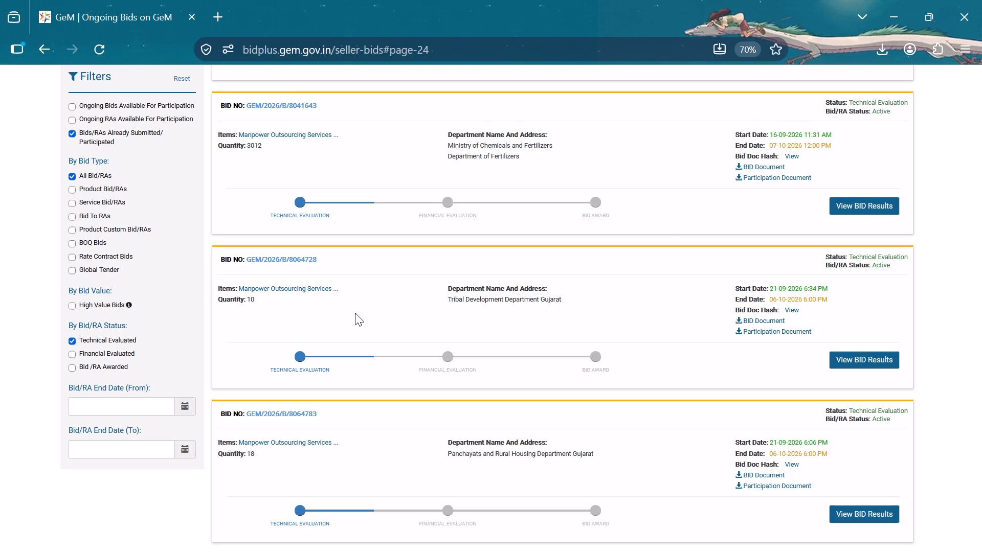
Review the remaining technically evaluated, already submitted bids on result page 24 and continue to page 25.
ctrl+scroll(355, 313, down, 1)
ctrl+click(355, 312)
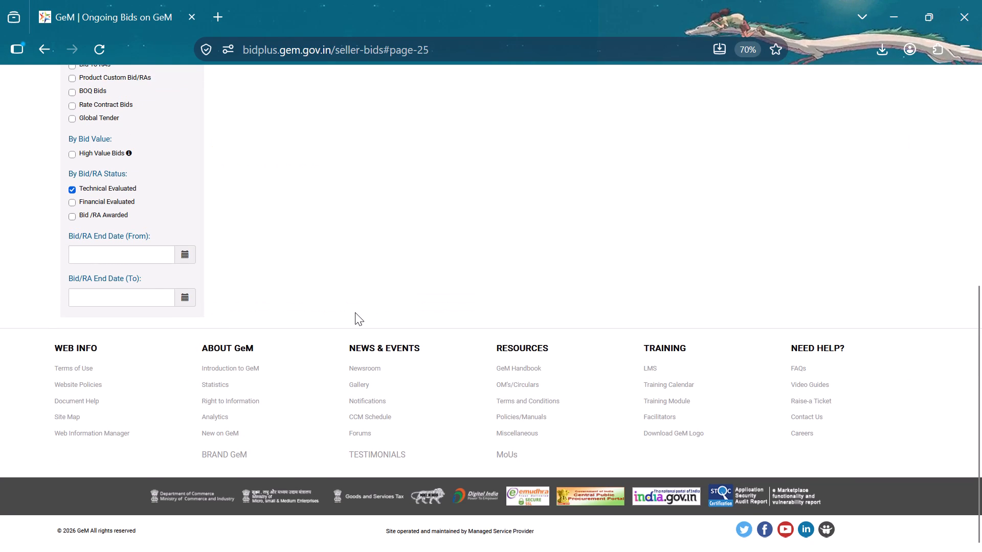
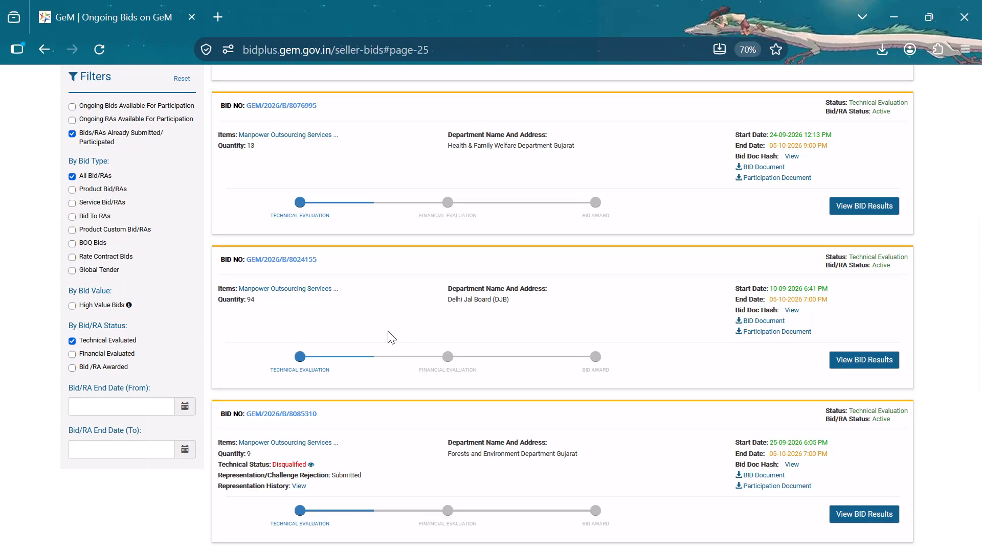
Review the technically evaluated, already submitted bids on result page 25 through the end of the list.
ctrl+scroll(388, 331, up, 1)
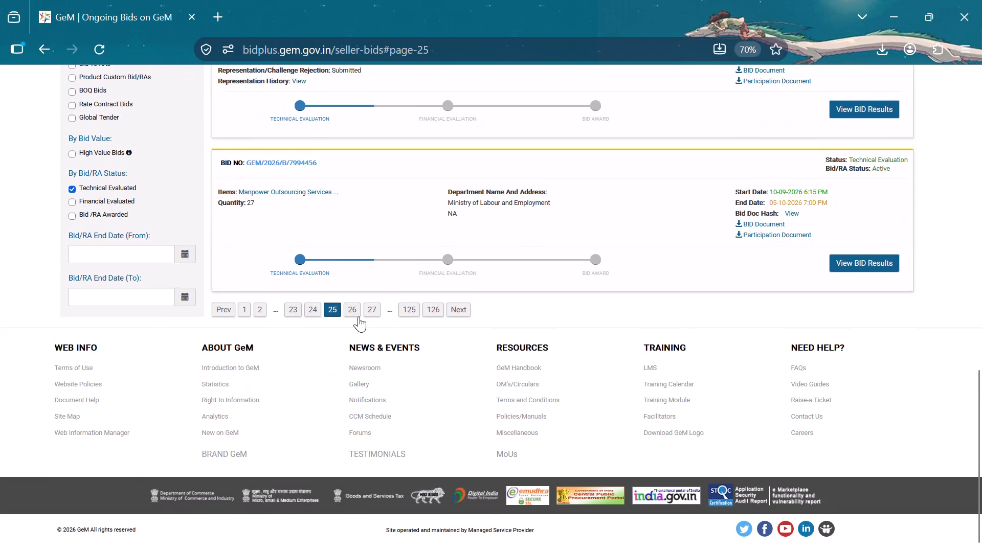
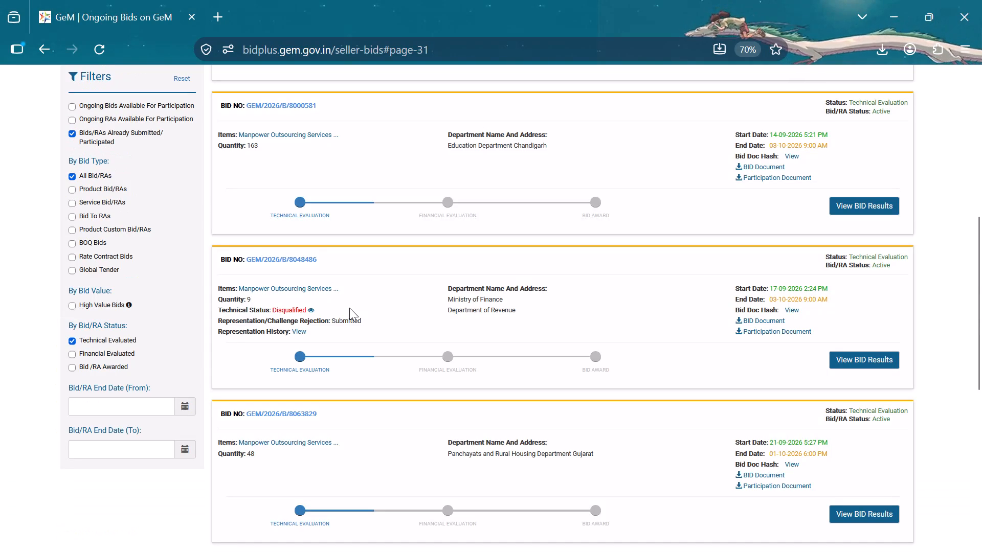
Copy the bid number GEM/2026/B/8055995, which has pending clarifications, onto its own line in the Notepad bid list.
ctrl+scroll(349, 308, down, 1)
ctrl+scroll(349, 308, up, 4)
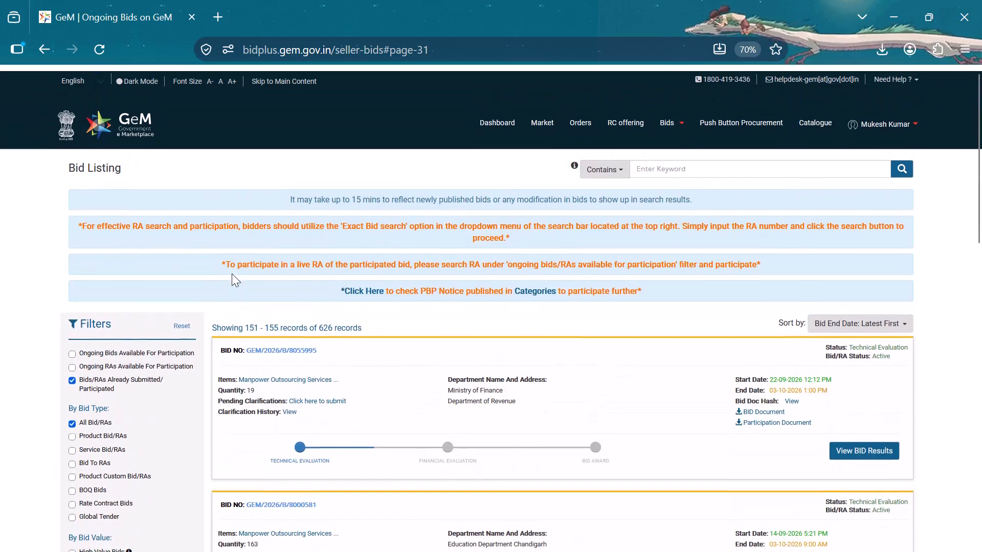
ctrl+triple_click(225, 350)
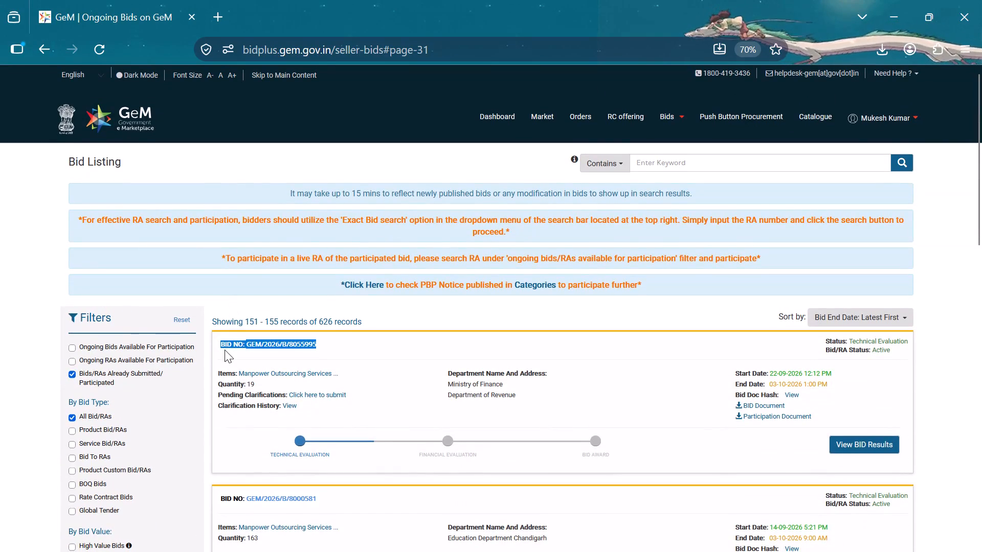
key(ctrl+c)
key(alt+Tab)
key(ctrl+v)
key(Return)
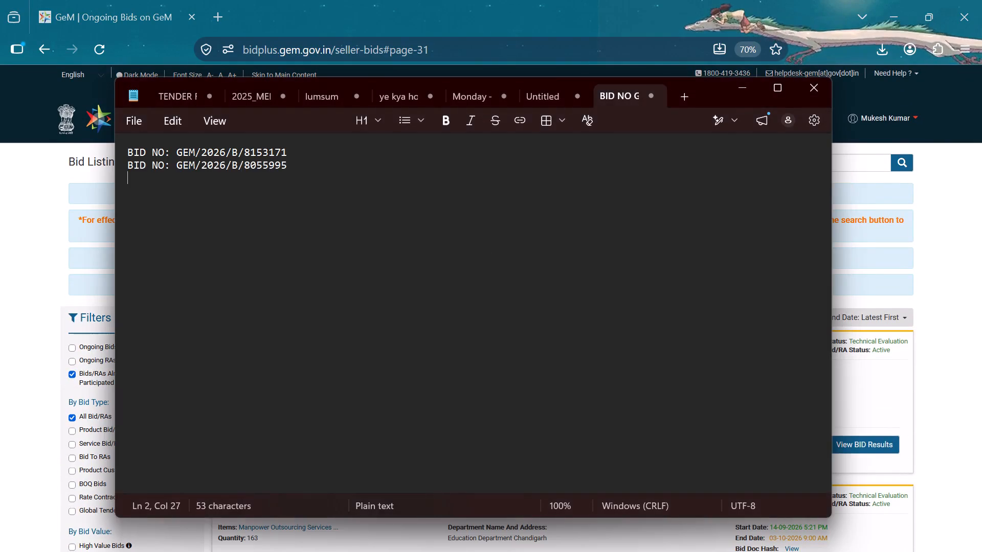
Switch back to the GeM bid listing in Firefox and open result page 32.
key(alt+Tab)
scroll(225, 350, down, 11)
click(350, 313)
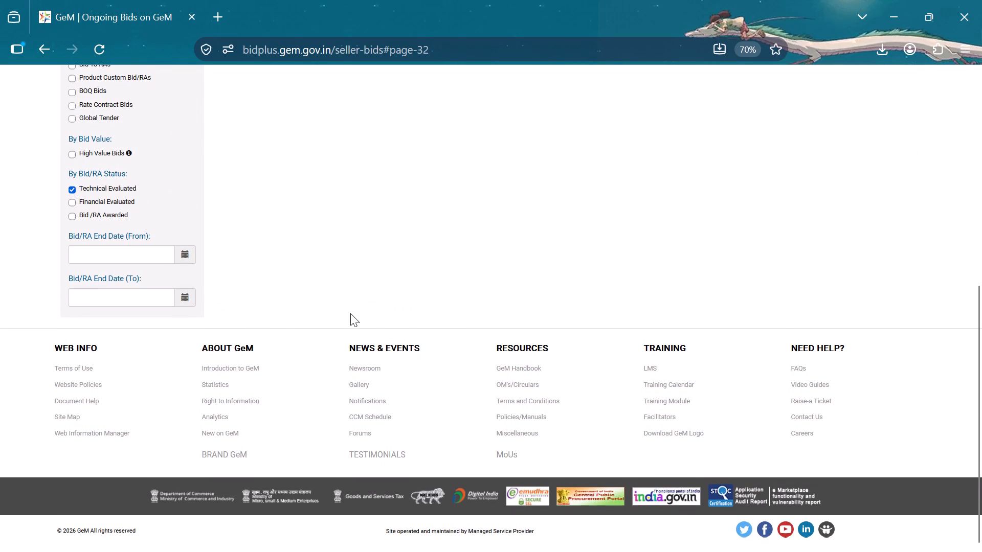
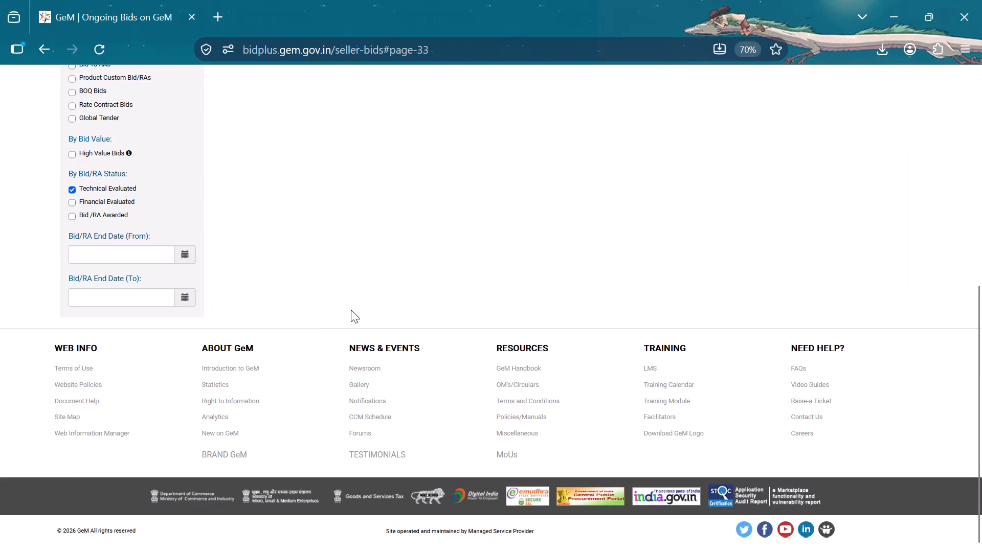
Open result page 33 of the submitted, technically evaluated bids.
right_click(351, 310)
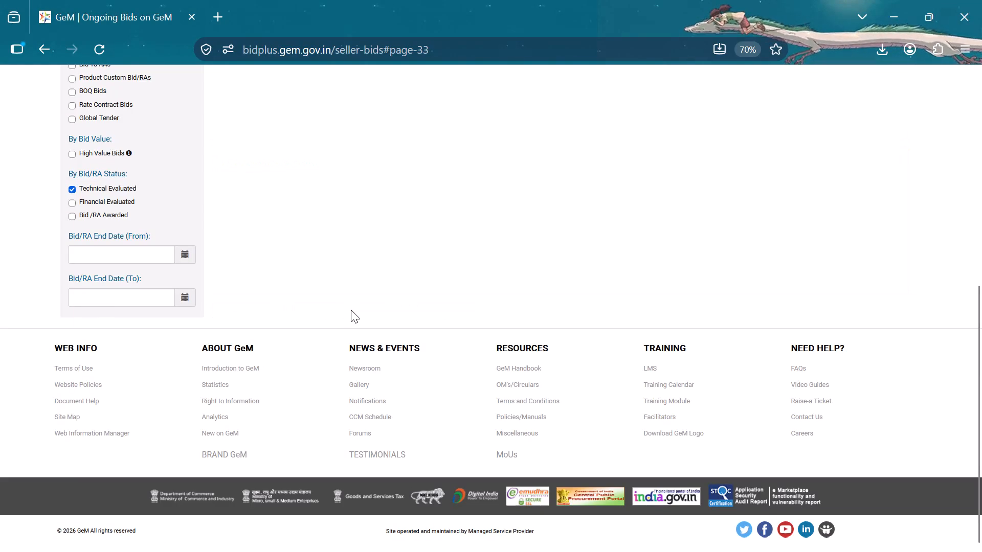
click(351, 310)
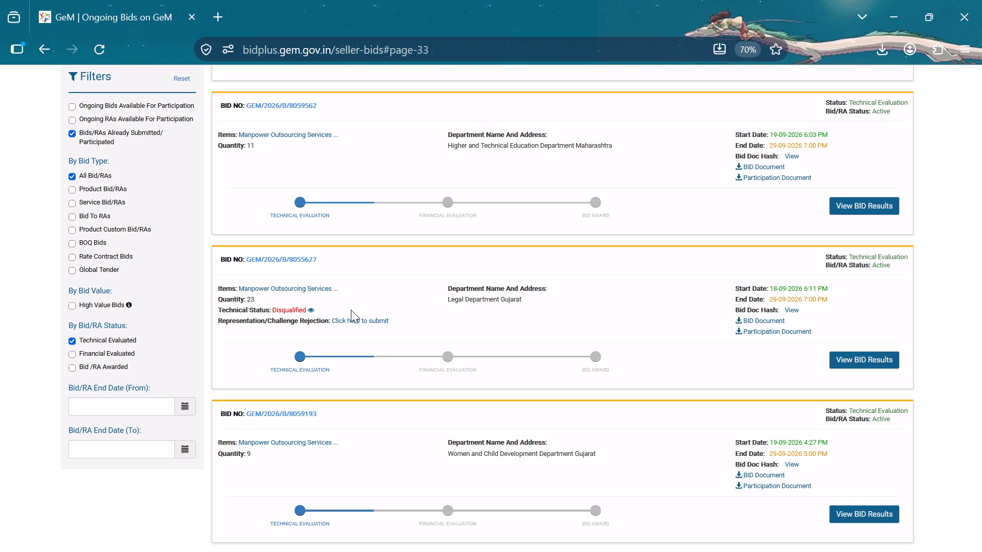
Copy the disqualified bid's number, GEM/2026/B/8055627, onto its own line in the Notepad bid list.
scroll(351, 310, up, 2)
scroll(351, 310, down, 1)
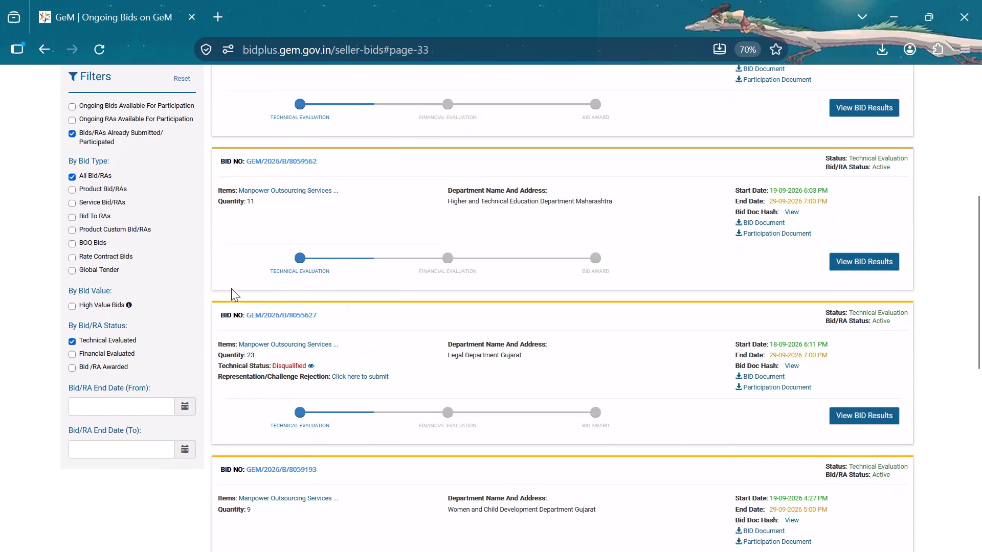
triple_click(219, 312)
key(ctrl+c)
key(alt+Tab)
key(ctrl+v)
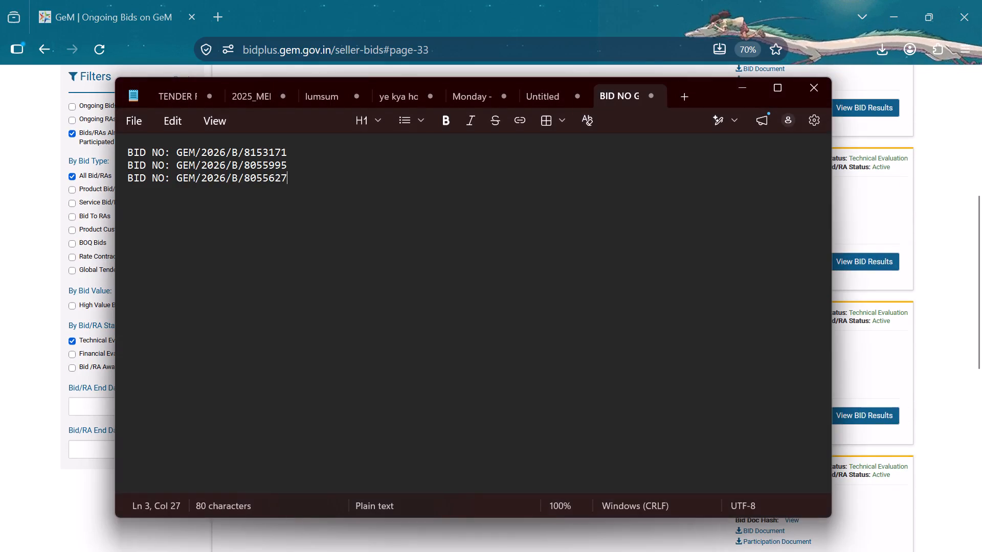
key(Return)
Switch back to the GeM bid listing in Firefox and open result page 34.
key(alt+Tab)
scroll(219, 312, down, 6)
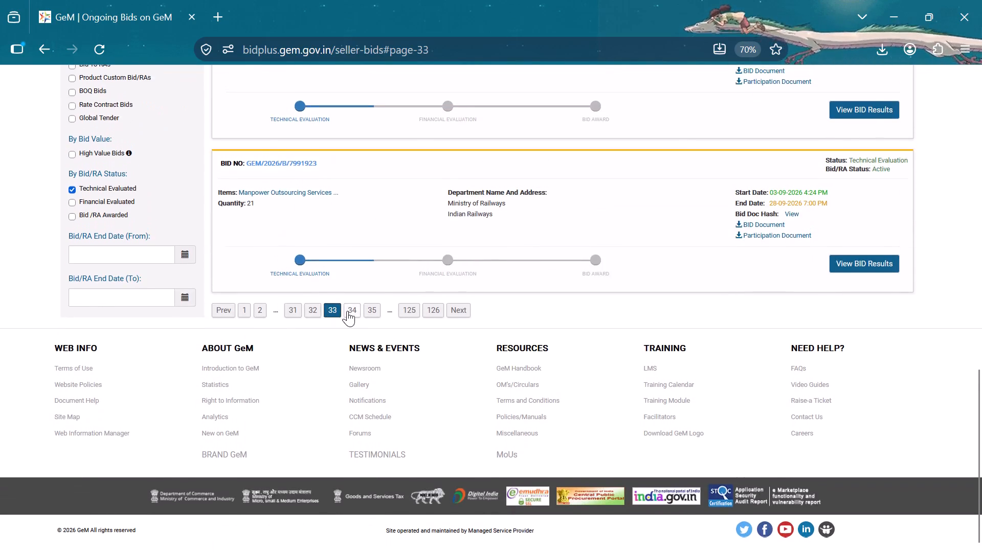
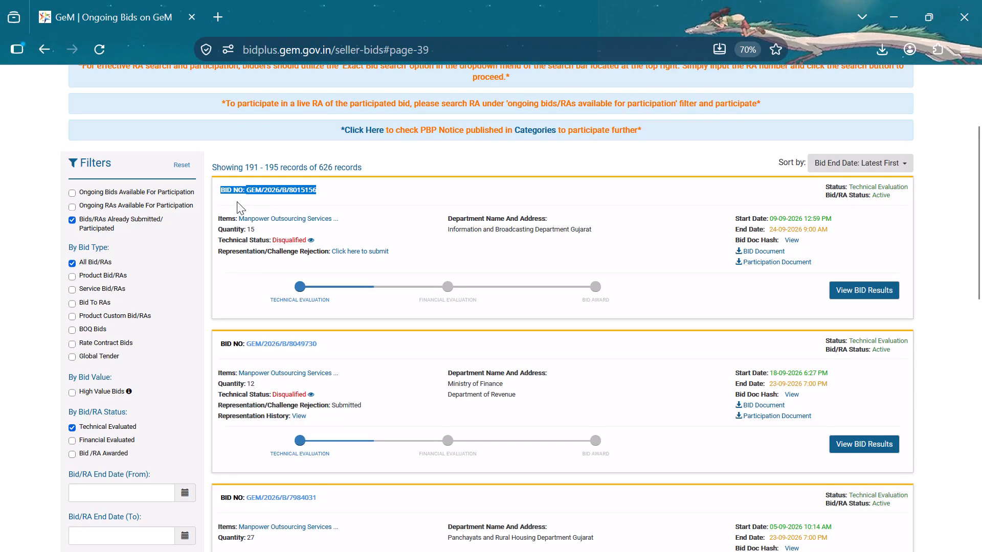
Copy the disqualified bid's number, GEM/2026/B/8015156, onto its own line in the Notepad bid list.
key(ctrl+c)
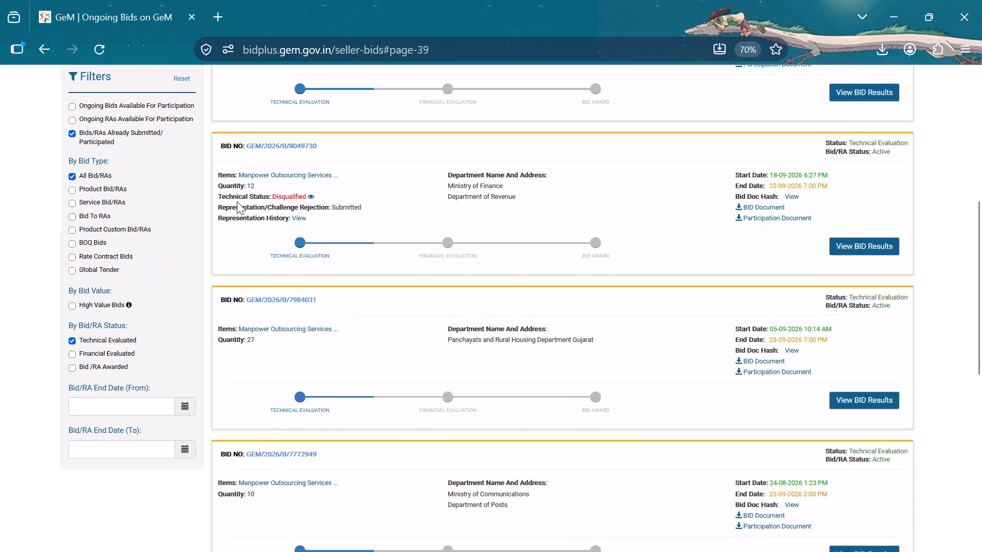
key(ctrl+c)
key(alt+Tab)
key(shift+v)
key(ctrl+shift+v)
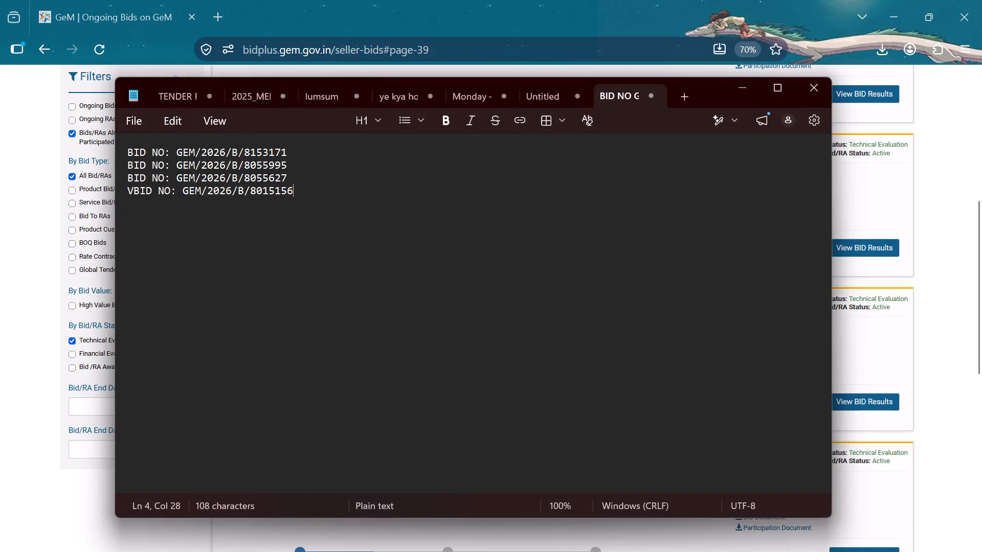
key(ctrl+z)
key(BackSpace)
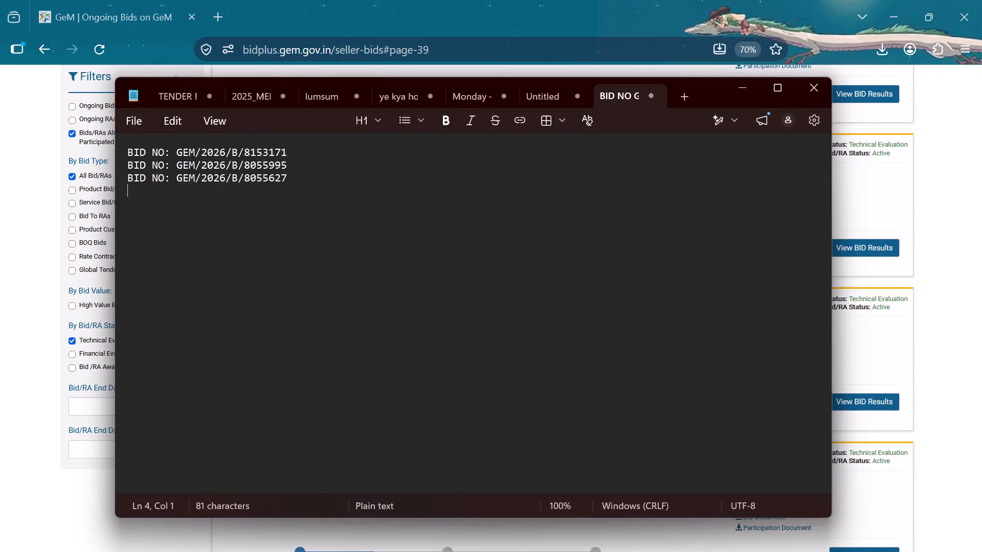
key(ctrl+v)
key(Return)
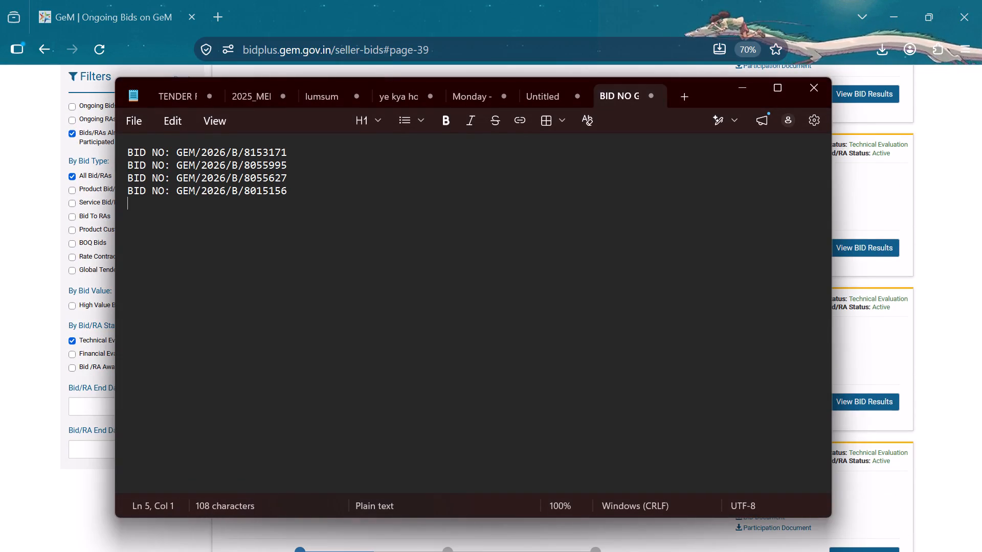
Switch back to the GeM bid listing in Firefox and open result page 40.
double_click(334, 0)
double_click(324, 93)
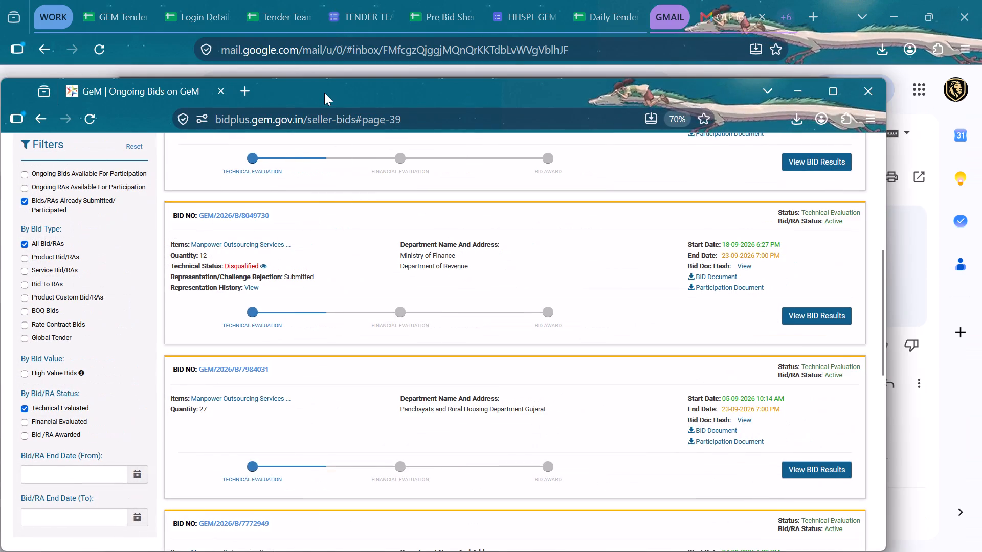
scroll(347, 273, down, 1)
click(349, 311)
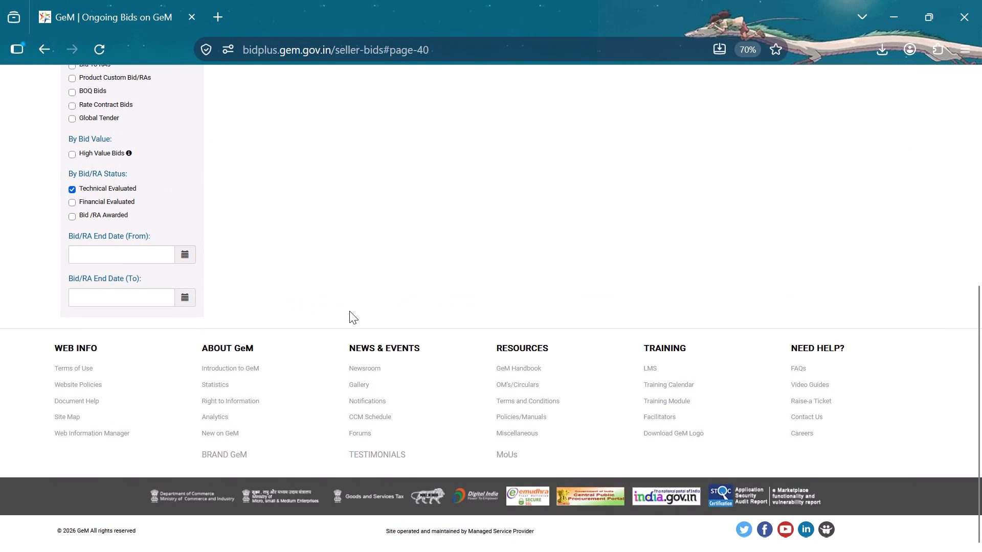
Check the bids on result pages 40 and 41 for pending clarifications or open challenges, and move on to result page 42.
scroll(349, 311, up, 1)
scroll(349, 311, down, 2)
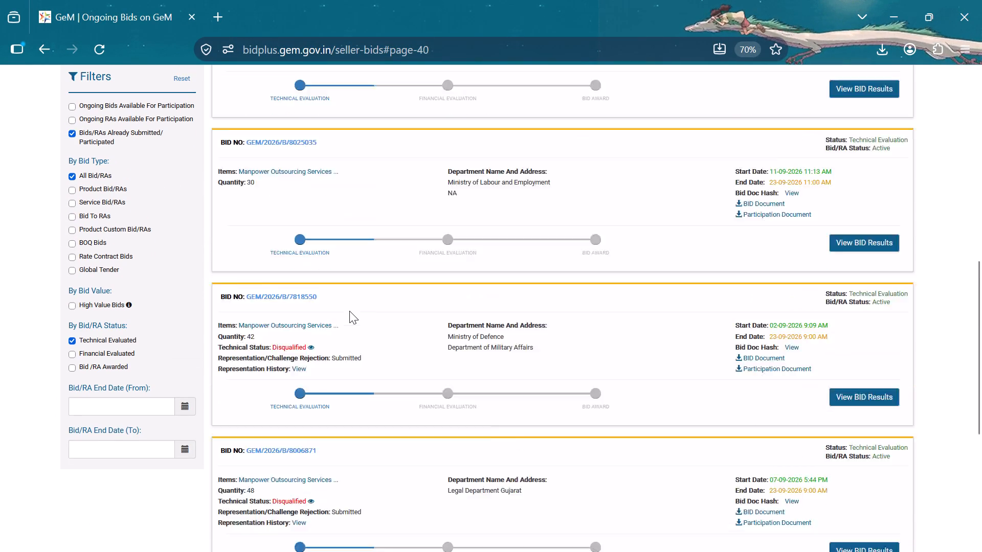
scroll(349, 311, down, 3)
click(349, 311)
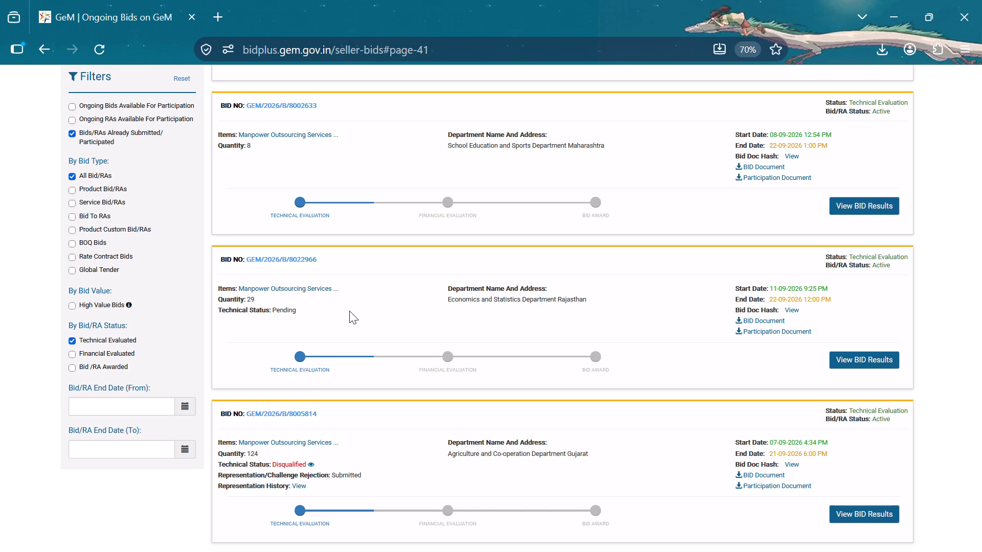
scroll(349, 311, up, 1)
click(352, 304)
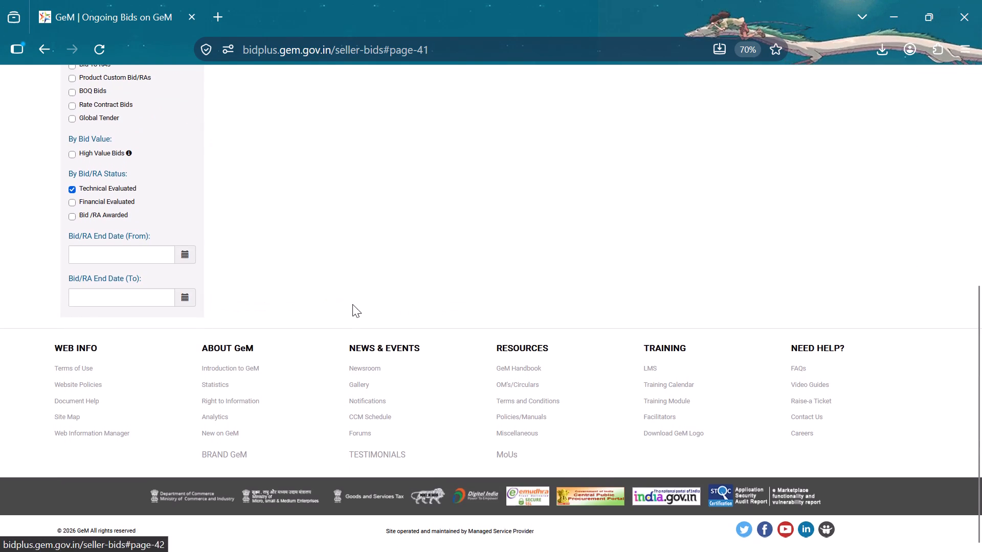
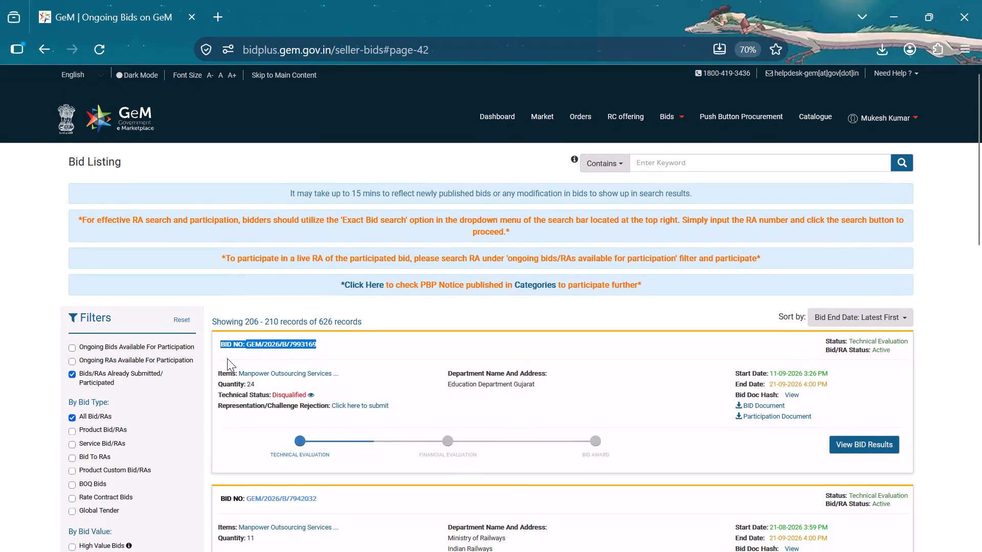
Add the disqualified Education Department Gujarat bid's number, GEM/2026/B/7993169, on its own line in the Notepad list, and return to the Firefox bid listing.
key(alt+Tab)
key(ctrl+v)
key(Return)
key(alt+Tab)
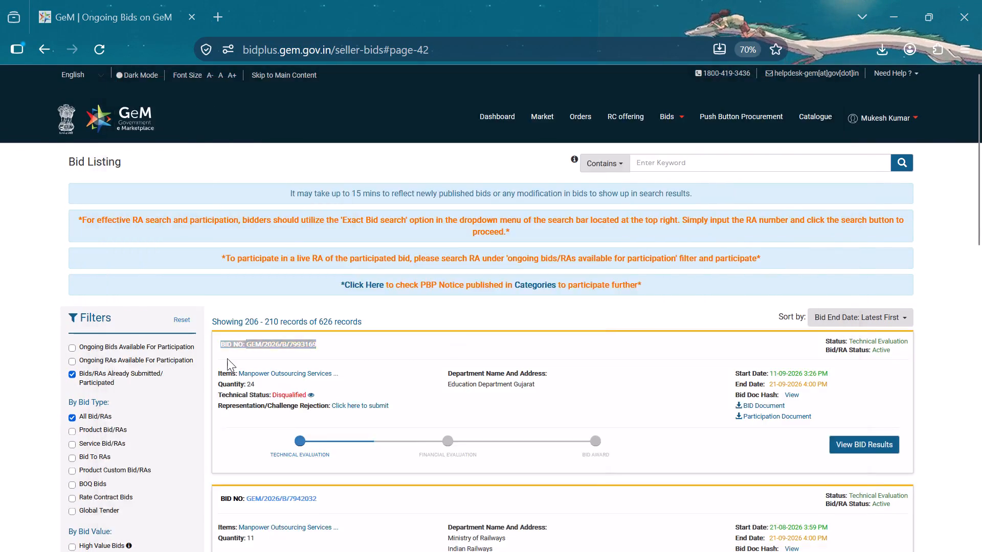
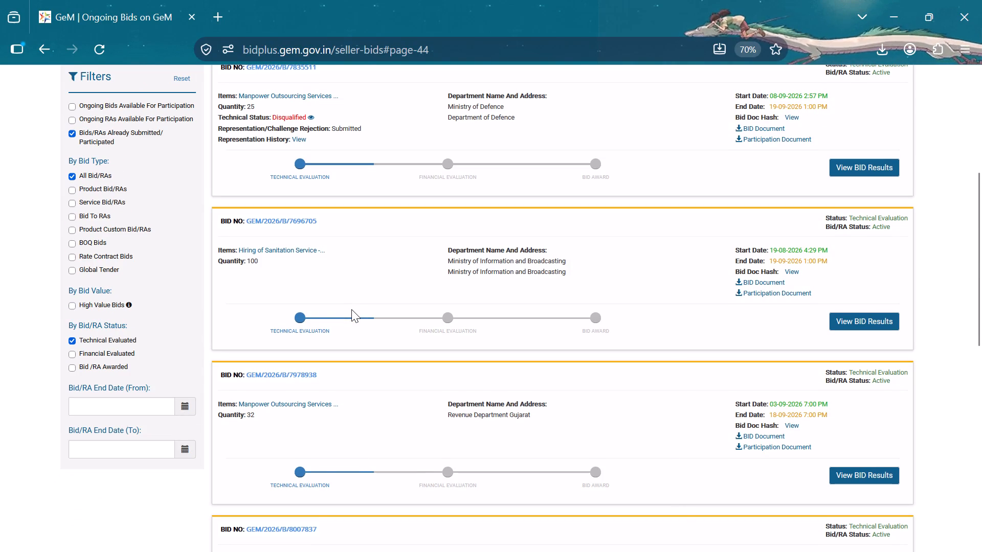
Review the technical status and representation details of the bids on page 44 of the submitted, technically evaluated listing.
ctrl+scroll(351, 309, up, 1)
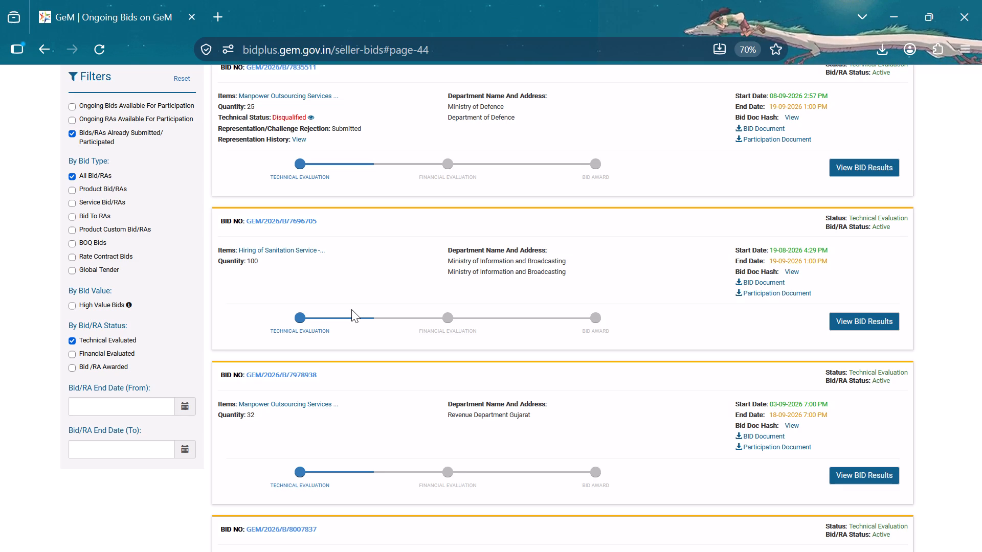
ctrl+scroll(351, 309, up, 1)
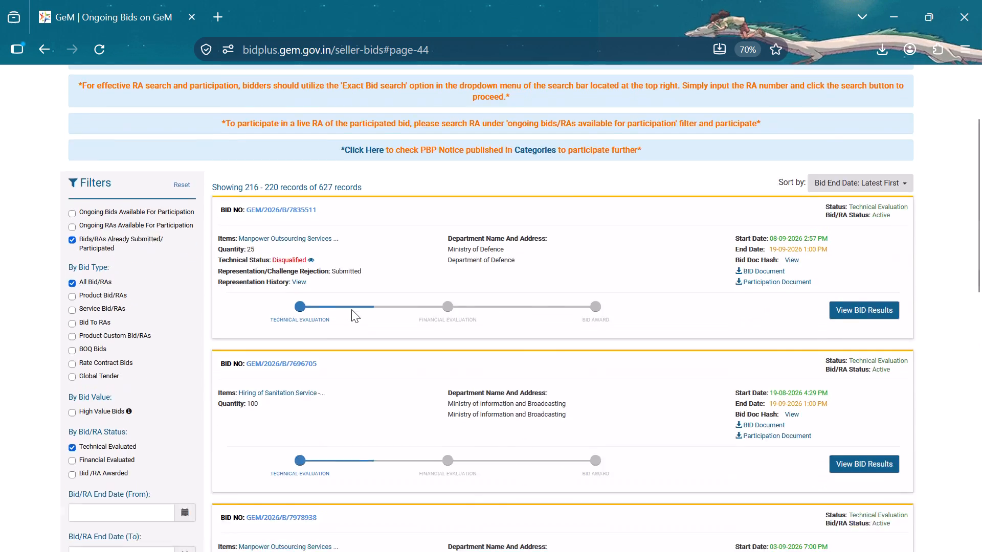
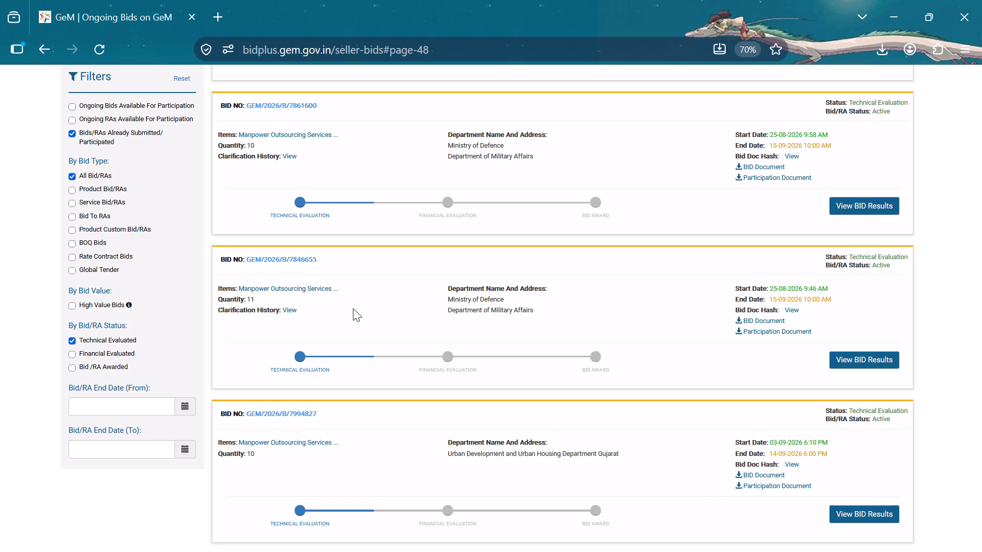
Advance to page 49 of the submitted, technically evaluated bids listing to continue the review.
ctrl+click(355, 313)
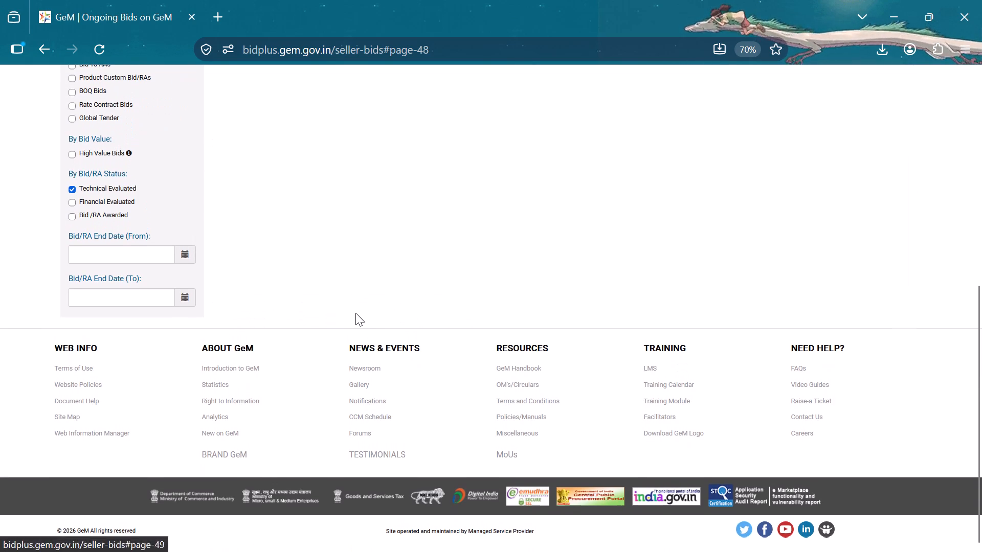
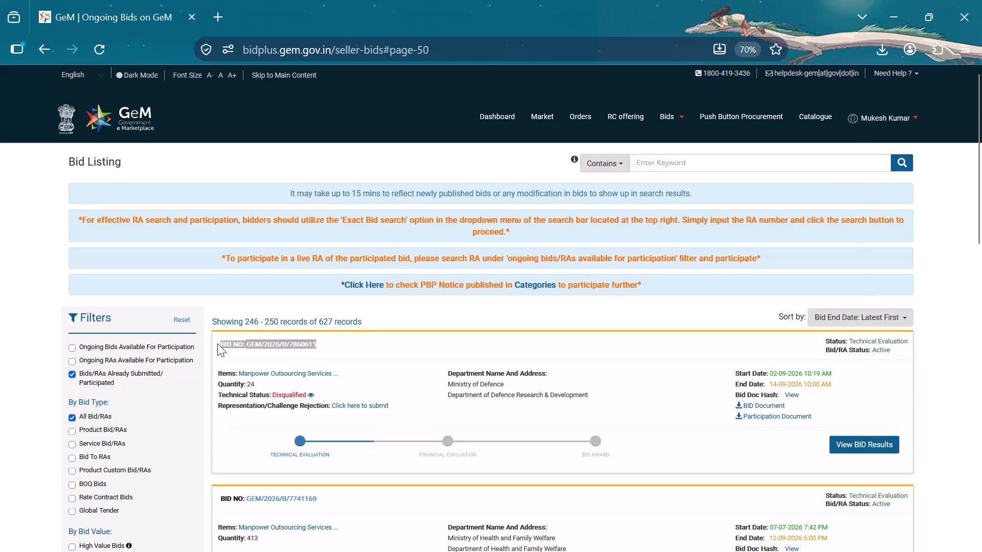
Add the copied bid number GEM/2026/B/7860615 as a new line at the end of the Notepad list.
key(ctrl+v)
key(Return)
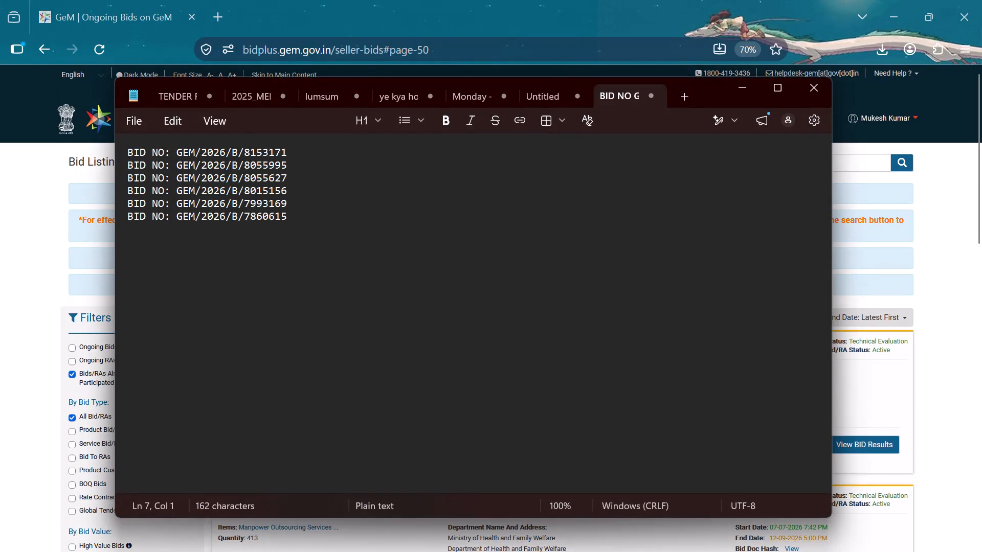
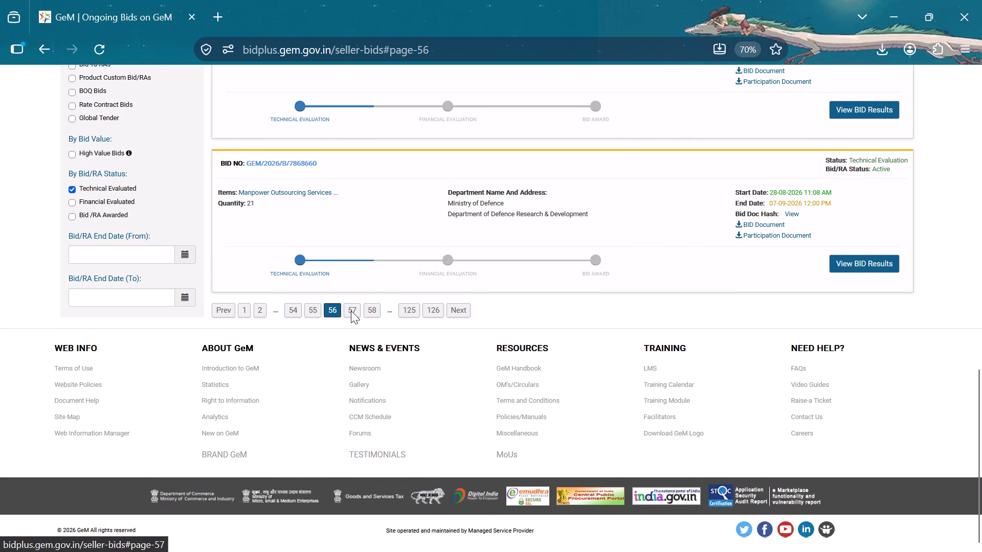
Review the technical status and representation details of the bids on page 56 of the submitted, technically evaluated listing.
ctrl+scroll(351, 311, up, 5)
ctrl+scroll(351, 311, down, 1)
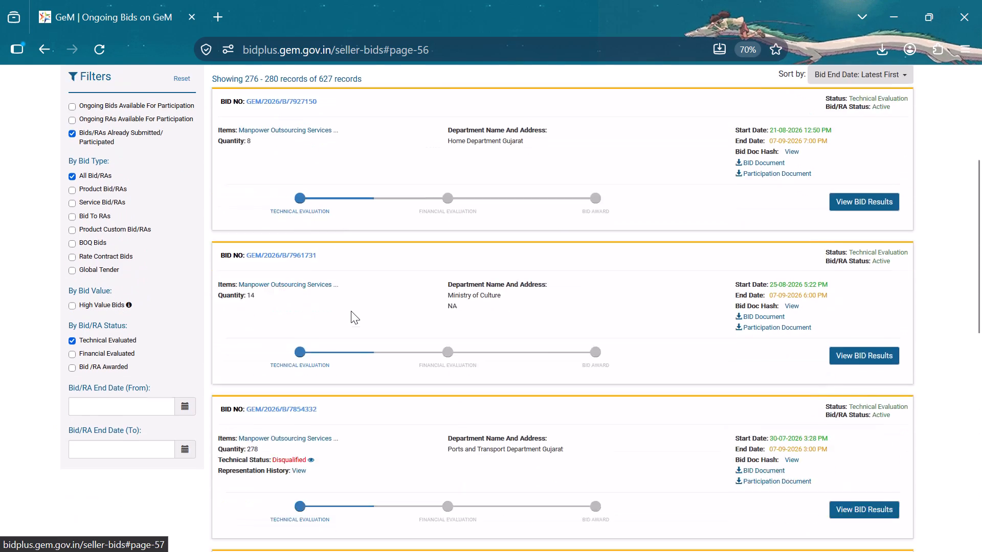
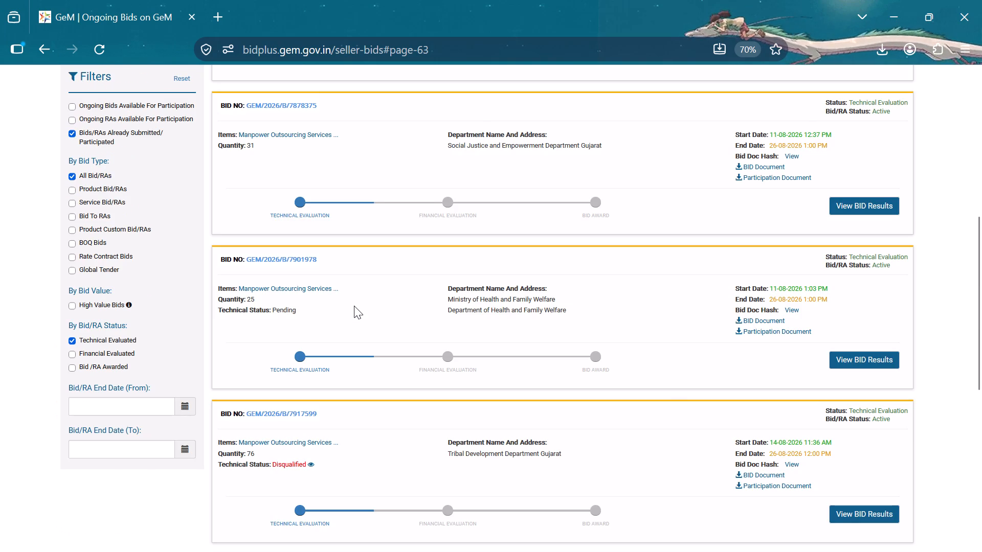
Check the remaining bids on page 63 and open page 64 of the technically evaluated bids list.
ctrl+scroll(354, 306, down, 1)
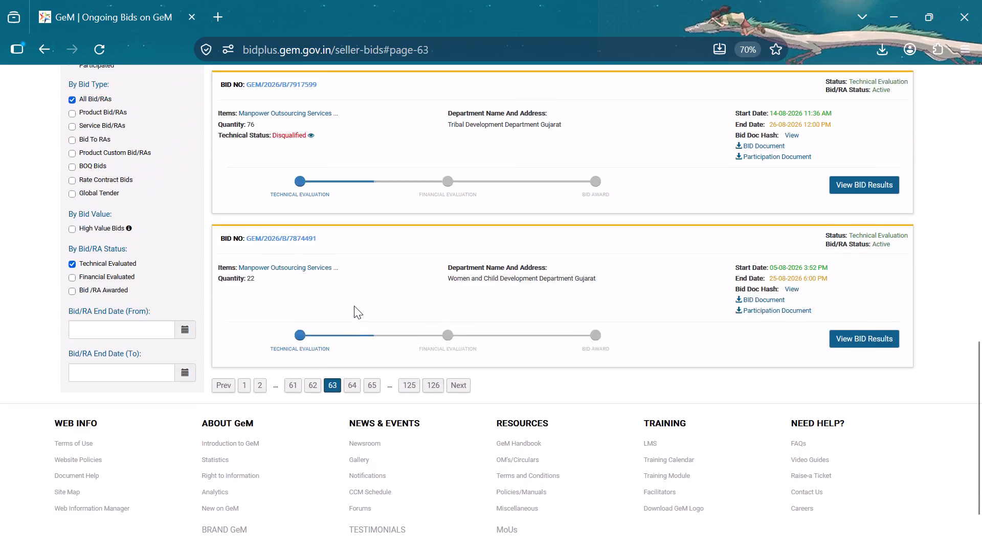
ctrl+click(354, 305)
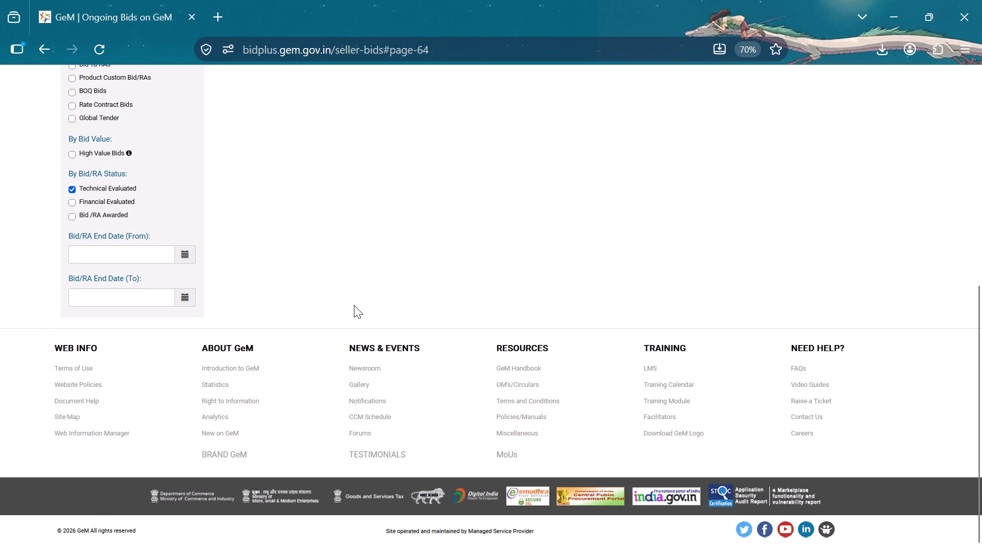
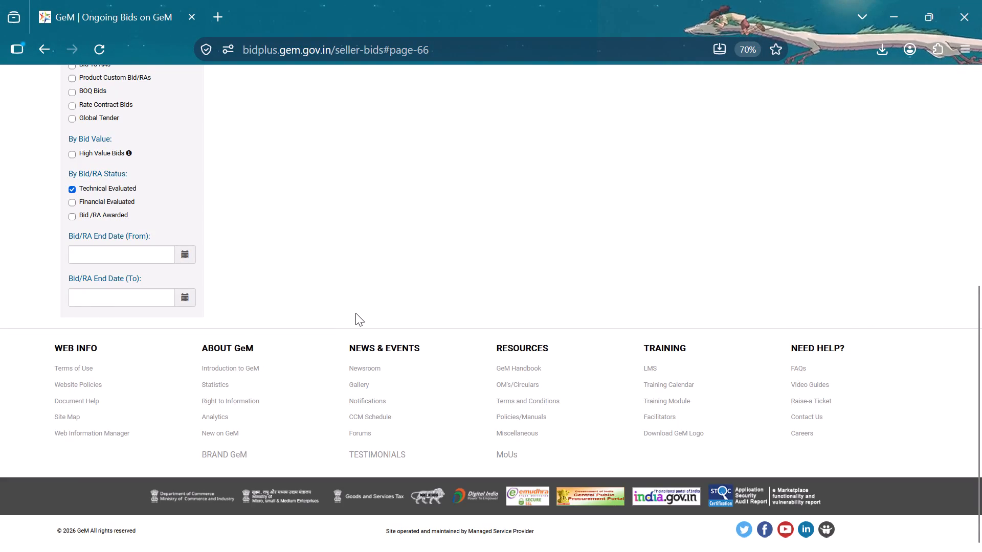
Check the technical status of the bids on pages 66 and 67 of the technically evaluated listing and advance to page 68.
ctrl+double_click(355, 313)
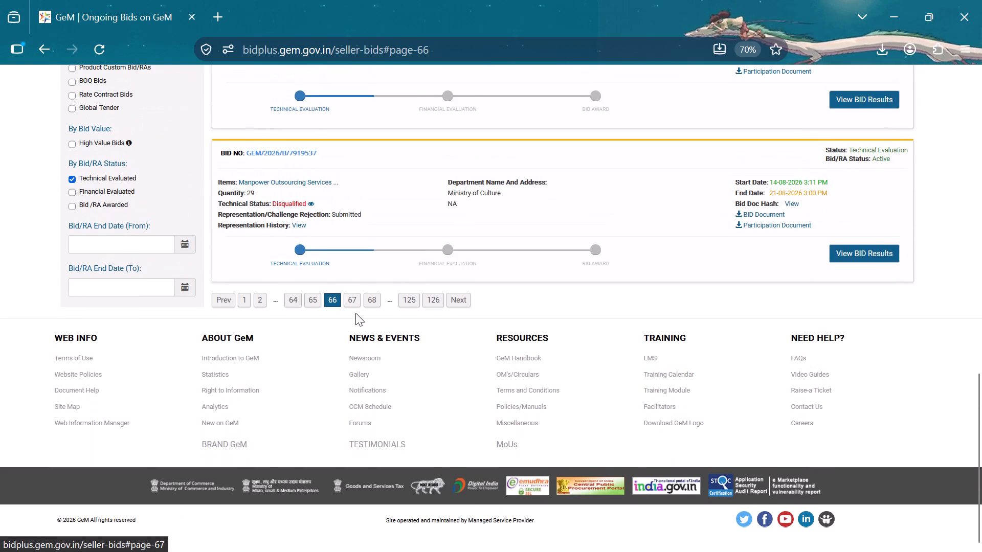
ctrl+click(355, 310)
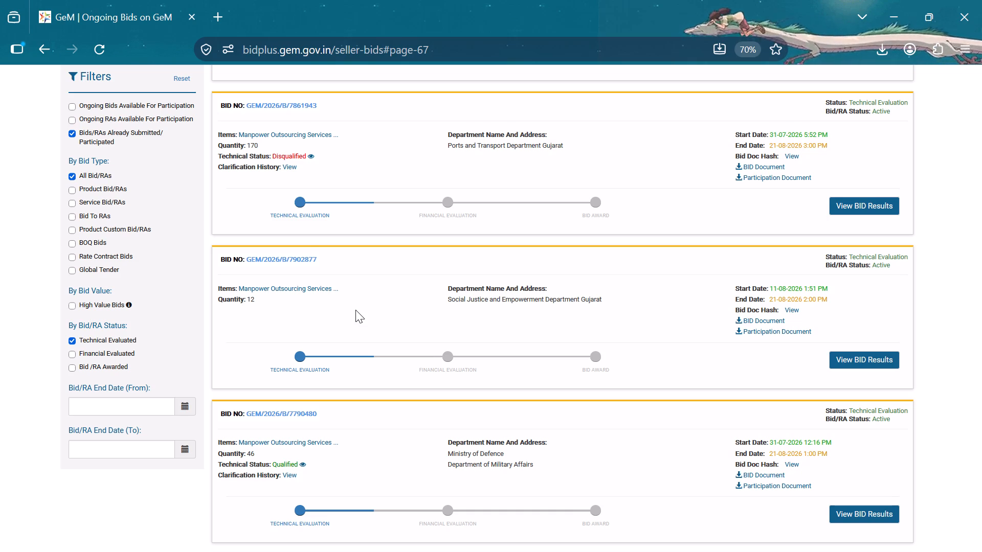
ctrl+scroll(355, 310, down, 1)
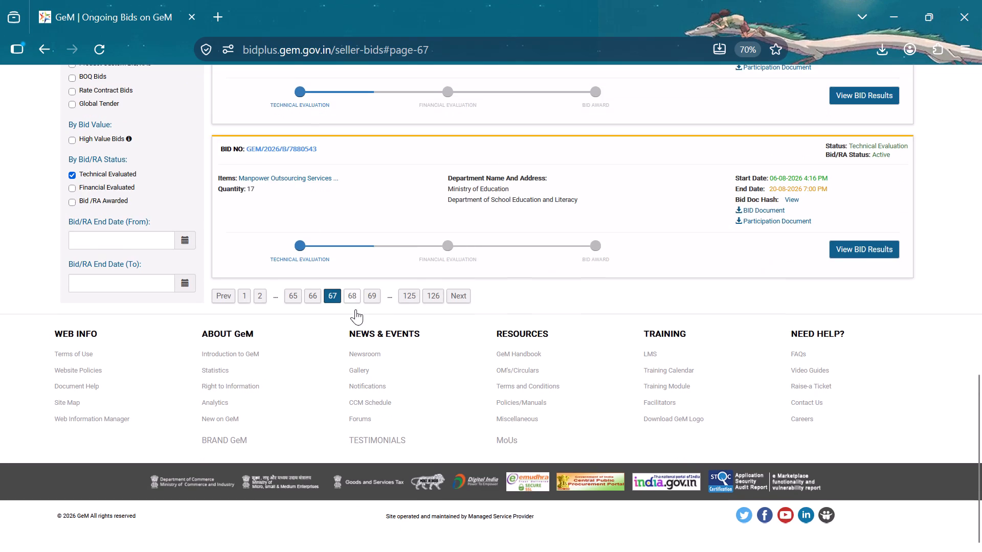
ctrl+click(355, 309)
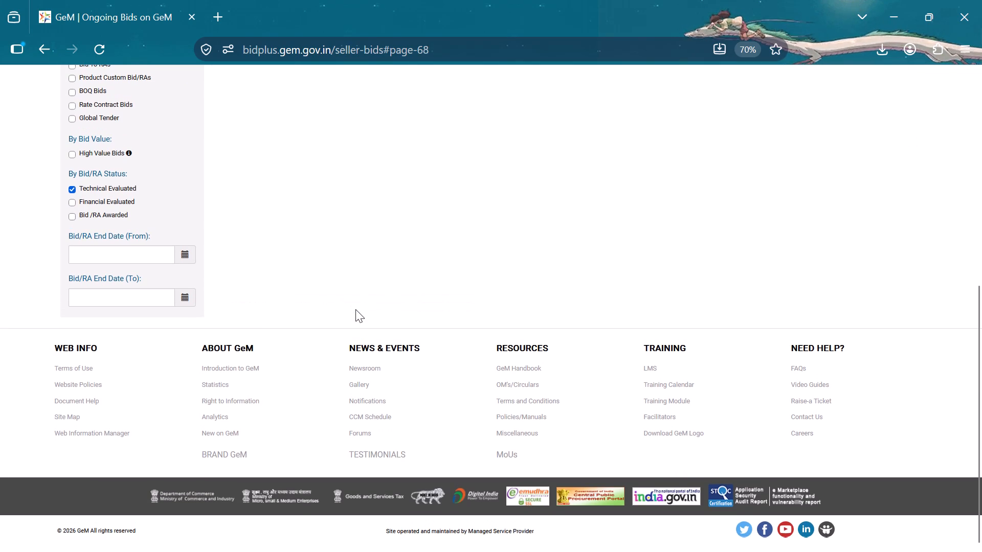
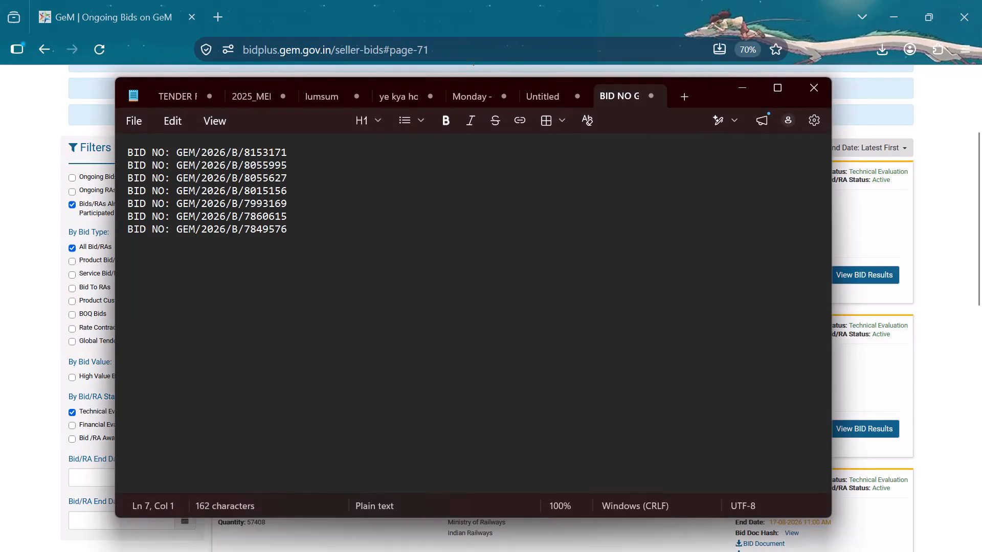
Start a new line below bid number GEM/2026/B/7849576 in the Notepad list.
key(Return)
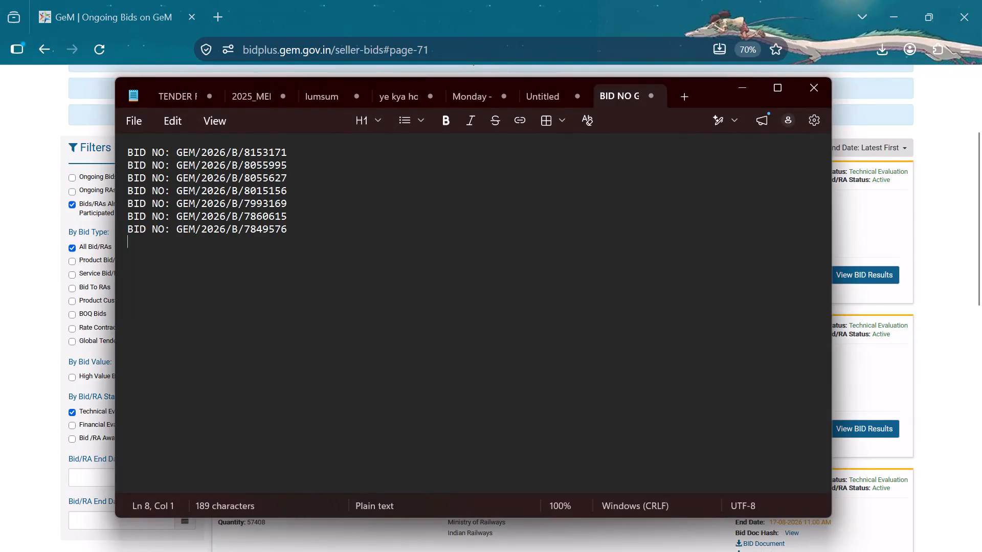
Switch back to the GeM listing in Firefox, check the remaining bids on page 71 and open page 72.
key(alt+Tab)
scroll(372, 353, down, 5)
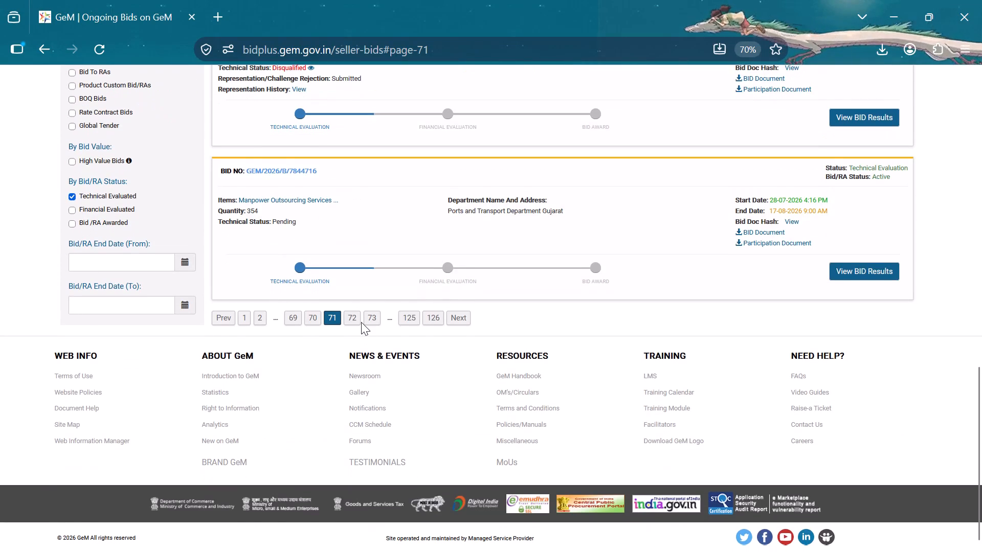
click(361, 322)
click(357, 320)
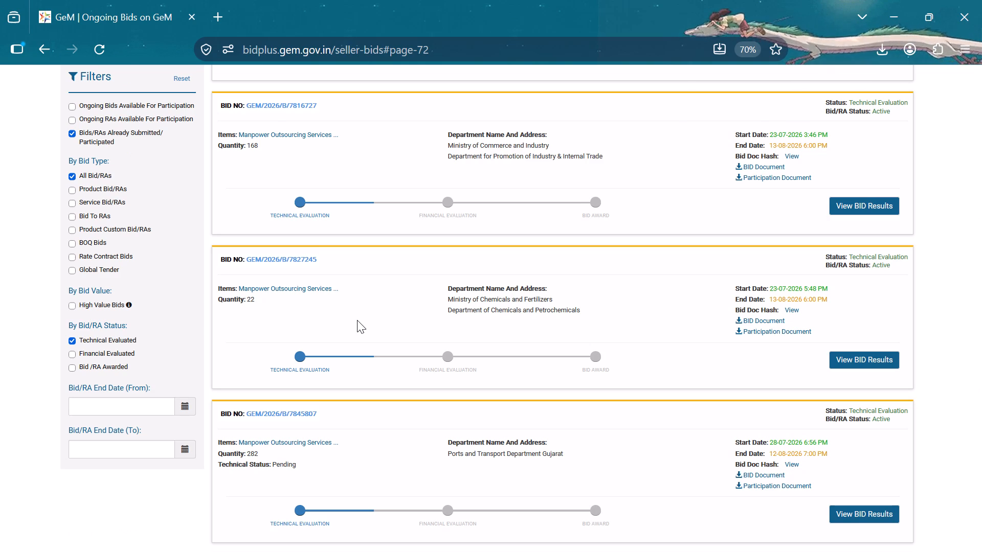
Check the technical status of the bids on page 72 and open page 73 of the technically evaluated listing.
scroll(357, 320, down, 3)
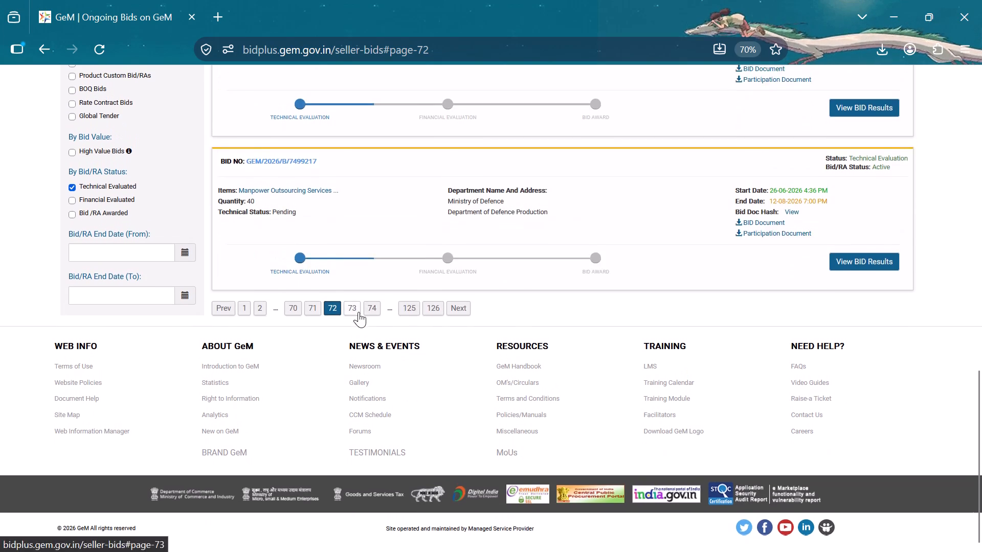
click(359, 312)
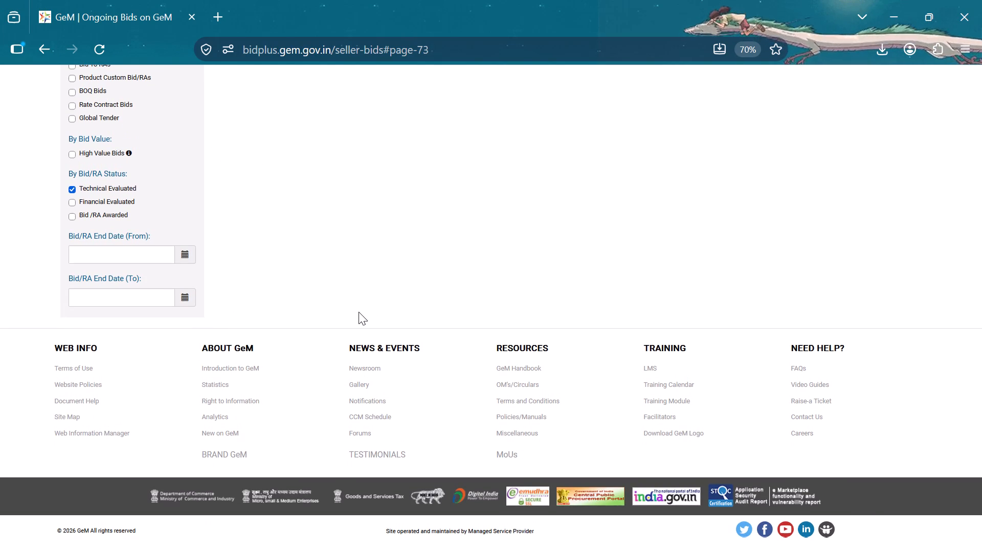
Check the technically evaluated bids on page 73 for pending clarifications or disqualifications and open page 74.
scroll(359, 312, down, 1)
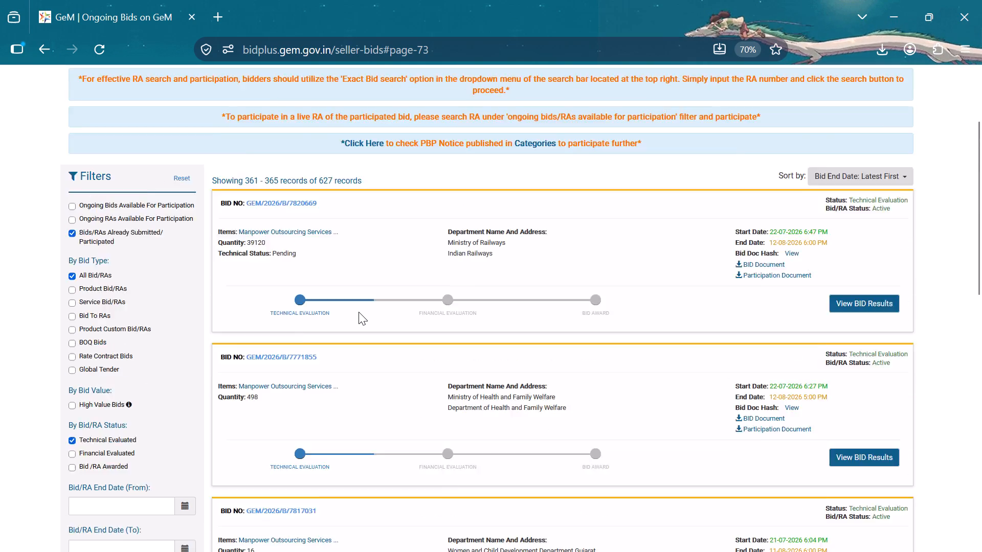
scroll(359, 312, down, 1)
double_click(359, 312)
click(359, 310)
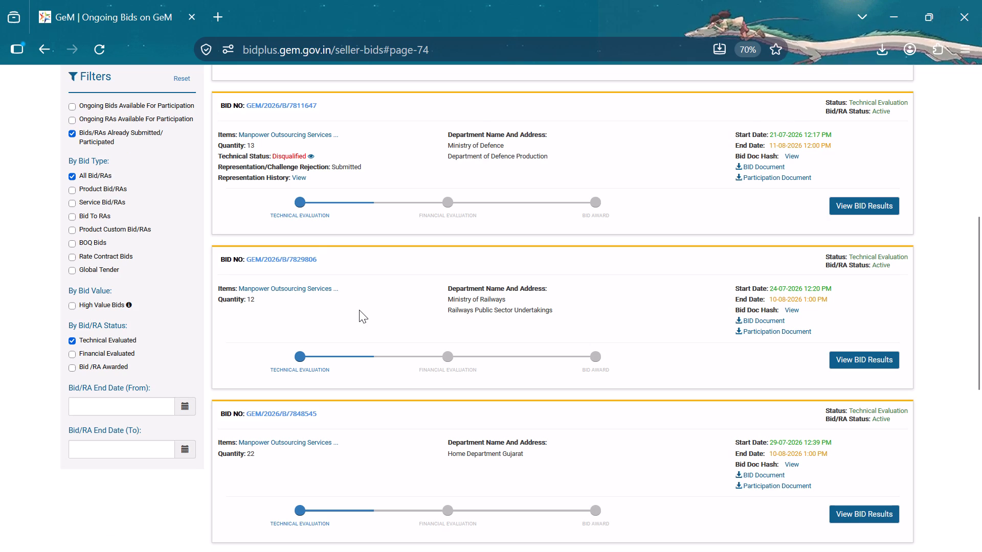
Review the technical status and challenge details of the bids on page 74 and open page 75.
scroll(359, 310, up, 1)
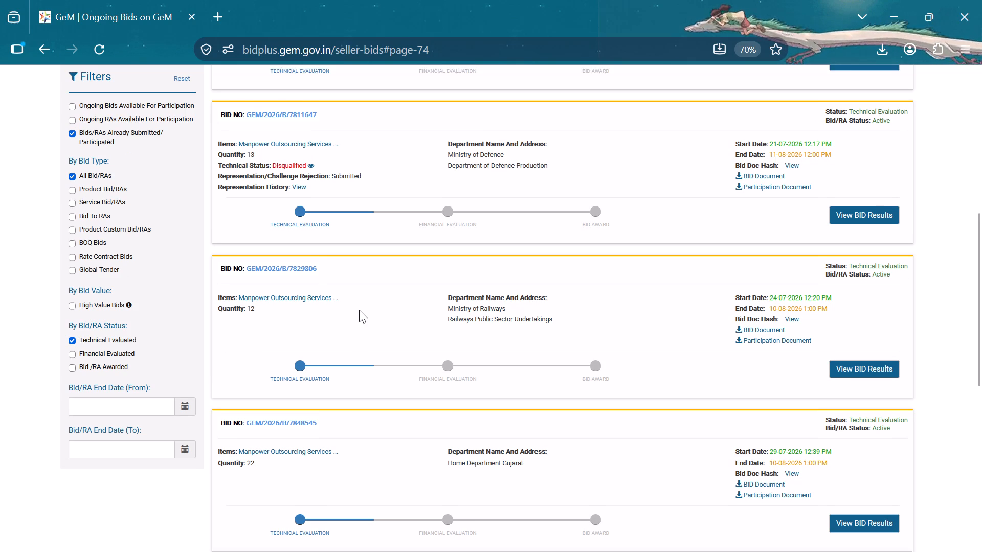
scroll(359, 310, up, 2)
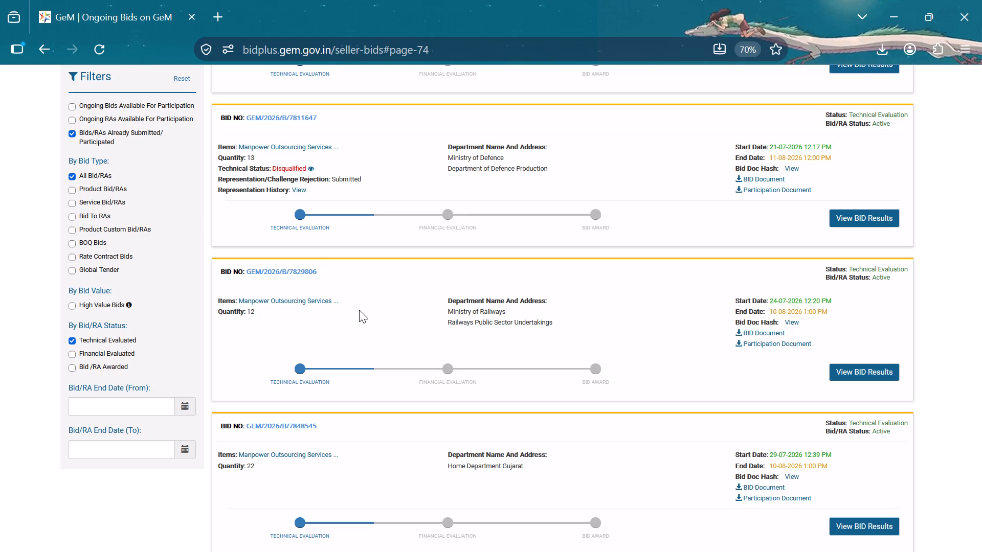
scroll(359, 310, down, 1)
click(359, 310)
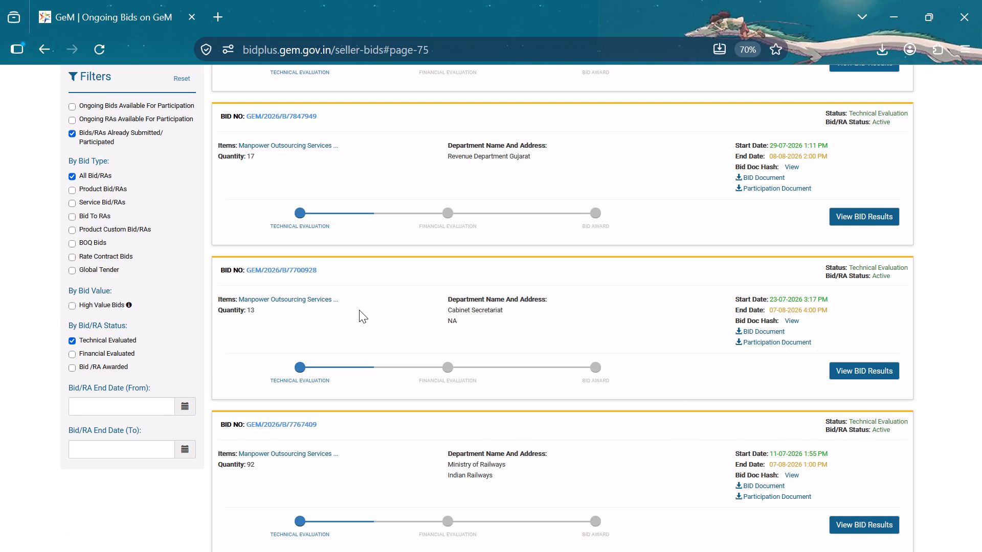
Check the technically evaluated bids on pages 75 and 76 for clarifications or disqualifications and advance to page 77.
scroll(359, 310, down, 5)
click(359, 310)
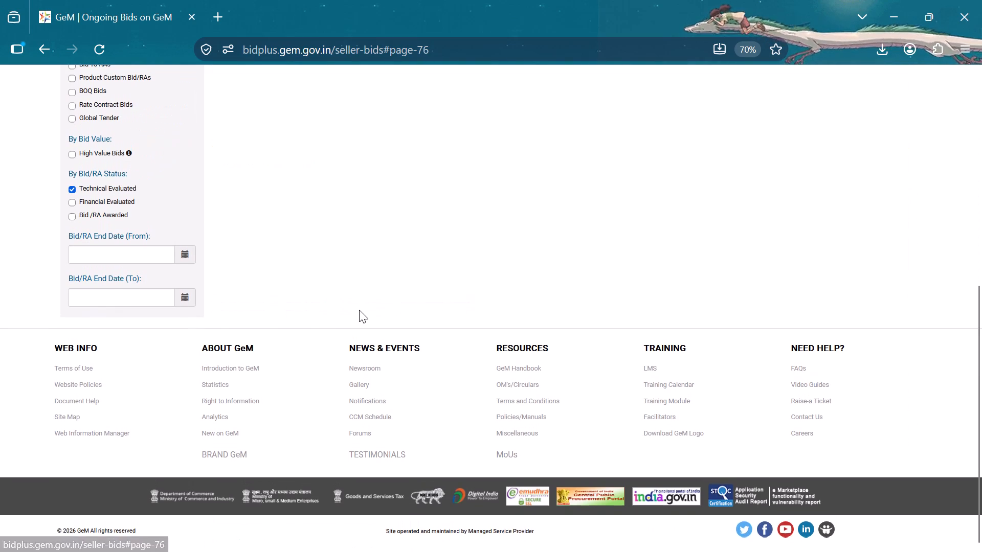
scroll(359, 310, up, 1)
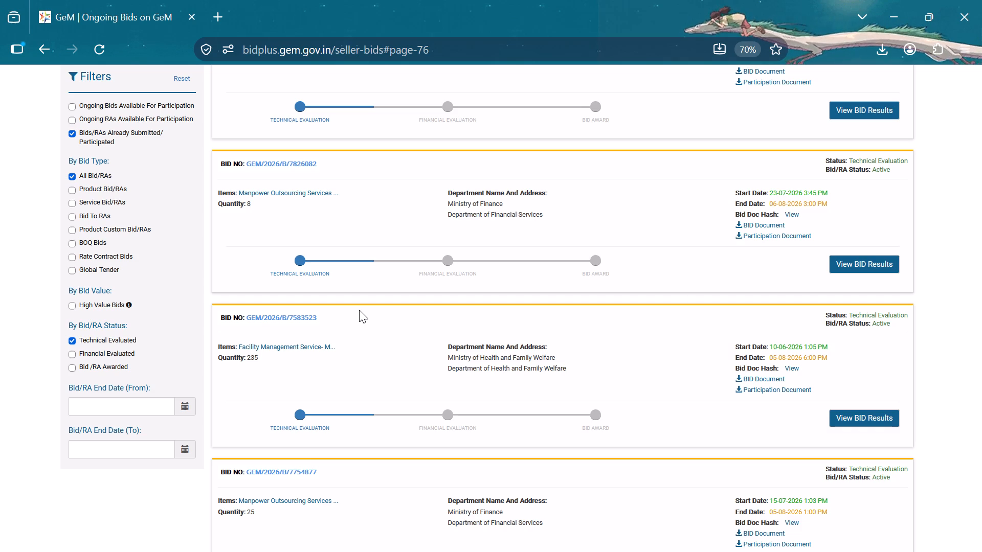
scroll(359, 310, down, 2)
click(359, 310)
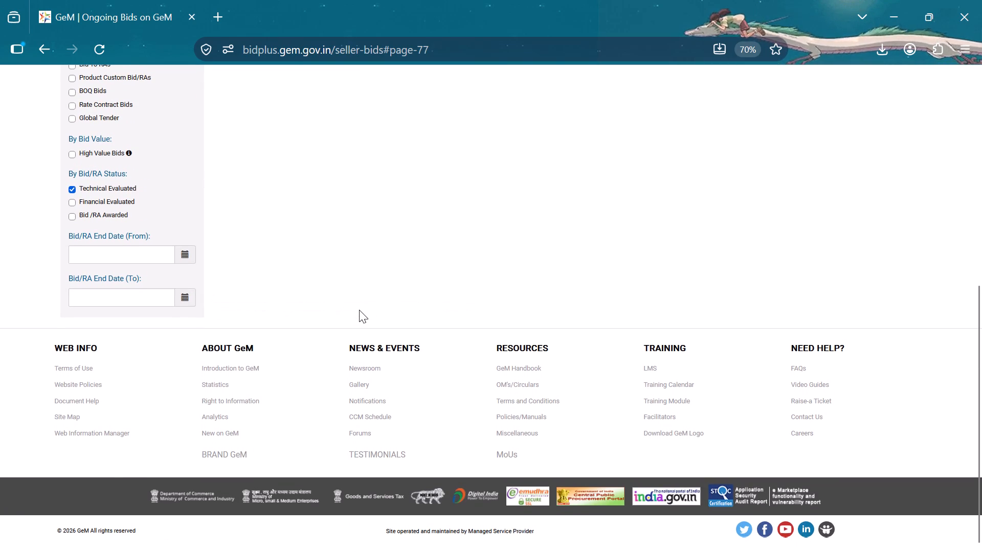
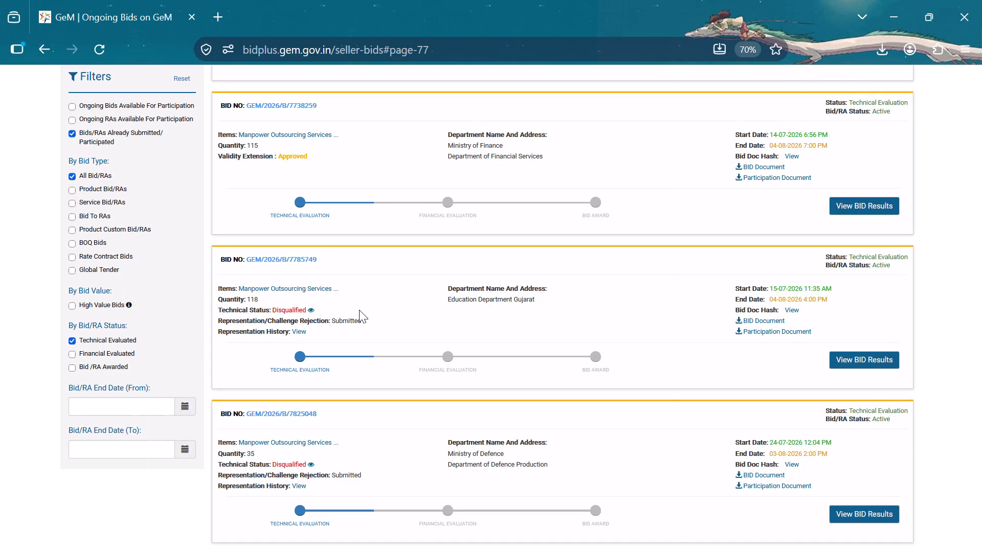
Check the remaining technically evaluated bids on page 77 for pending clarifications or disqualifications and open page 78.
scroll(359, 310, left, 1)
click(359, 310)
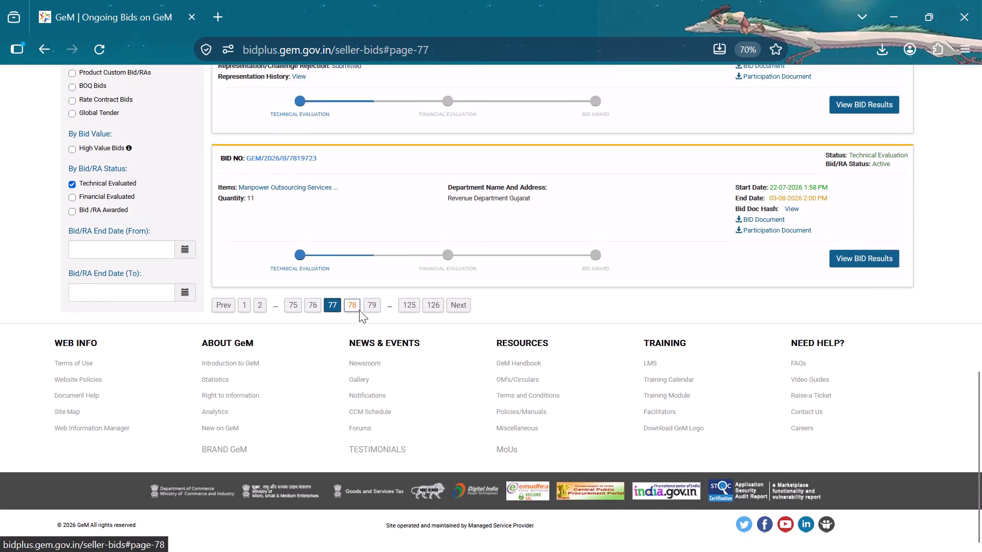
Check the technical status and challenge details of the bids on page 78.
scroll(359, 310, up, 1)
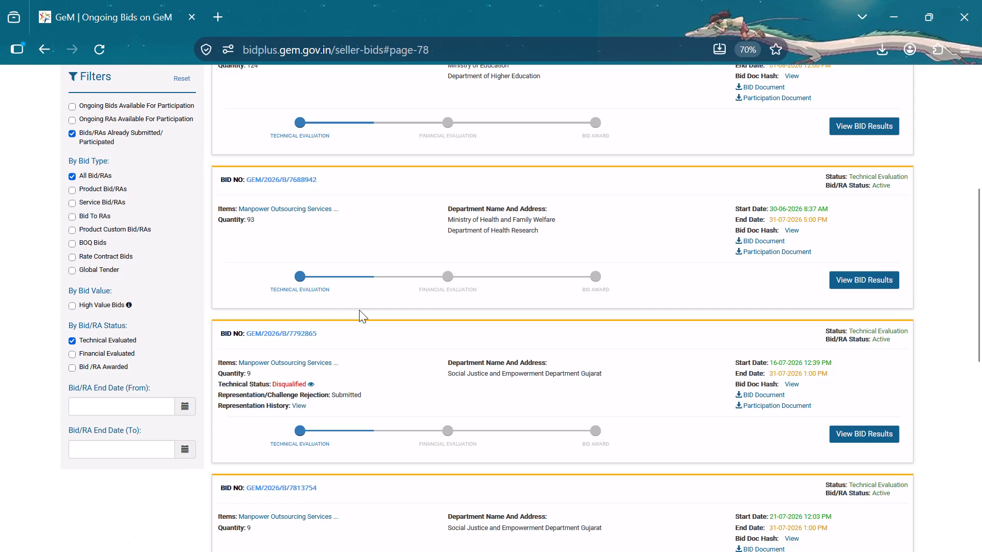
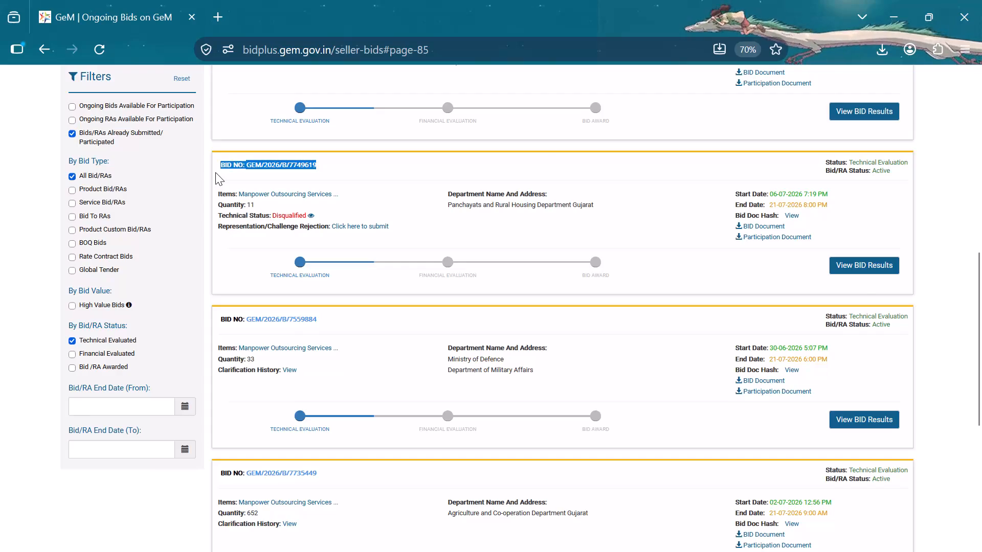
Add the disqualified bid number GEM/2026/B/7749619 as a new line in the Notepad list and return to the bids page in Firefox.
key(ctrl+v)
key(Return)
key(alt+Tab)
Go past the remaining bids on page 85 and open page 86 of the technically evaluated bids.
scroll(215, 172, down, 9)
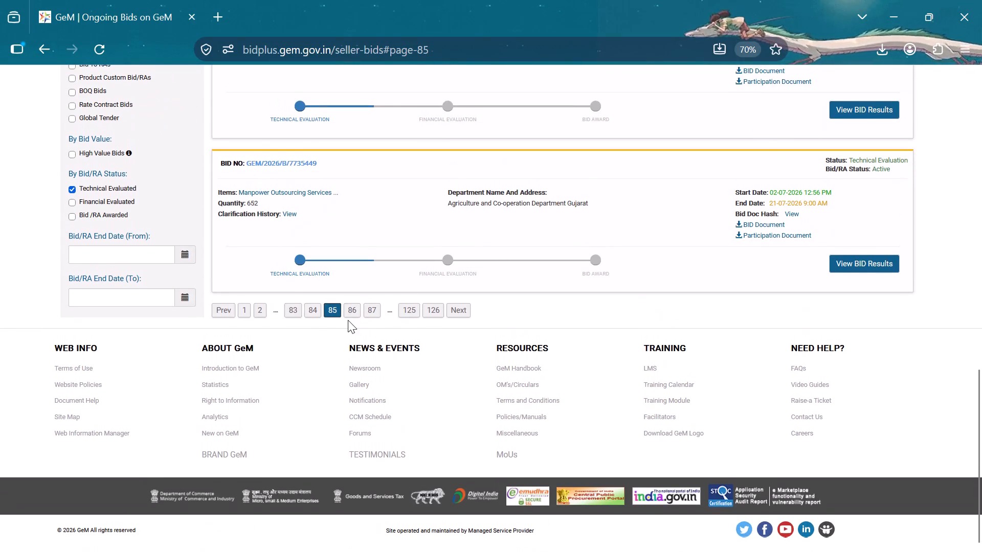
click(348, 319)
click(350, 312)
scroll(350, 312, up, 2)
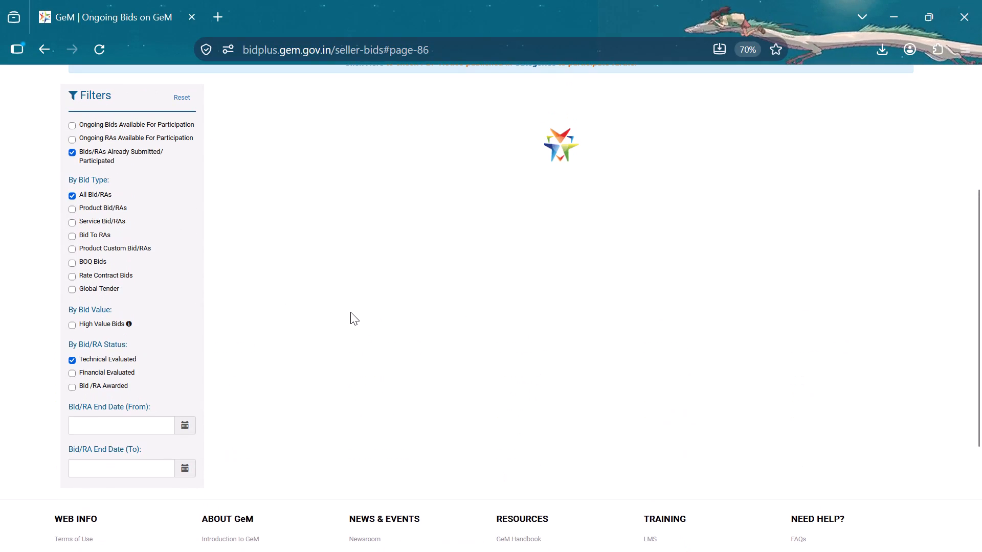
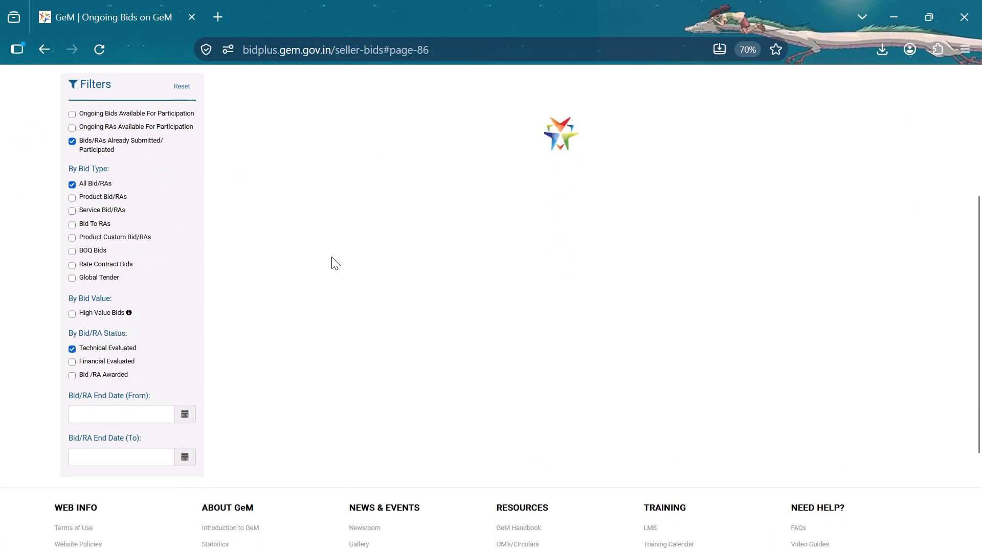
Reload the bids listing at page 86 and filter it to Bids/RAs Already Submitted/Participated.
click(108, 46)
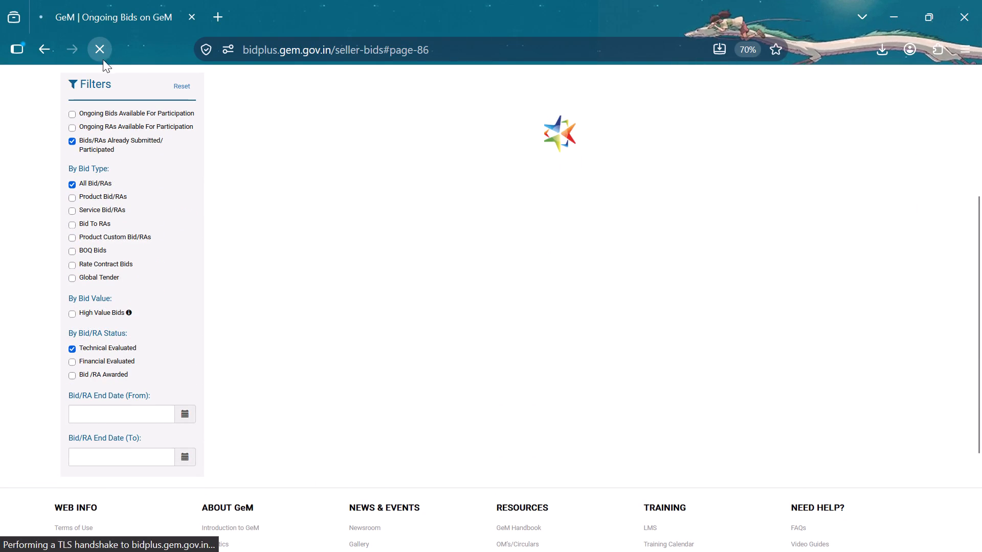
click(93, 154)
click(94, 151)
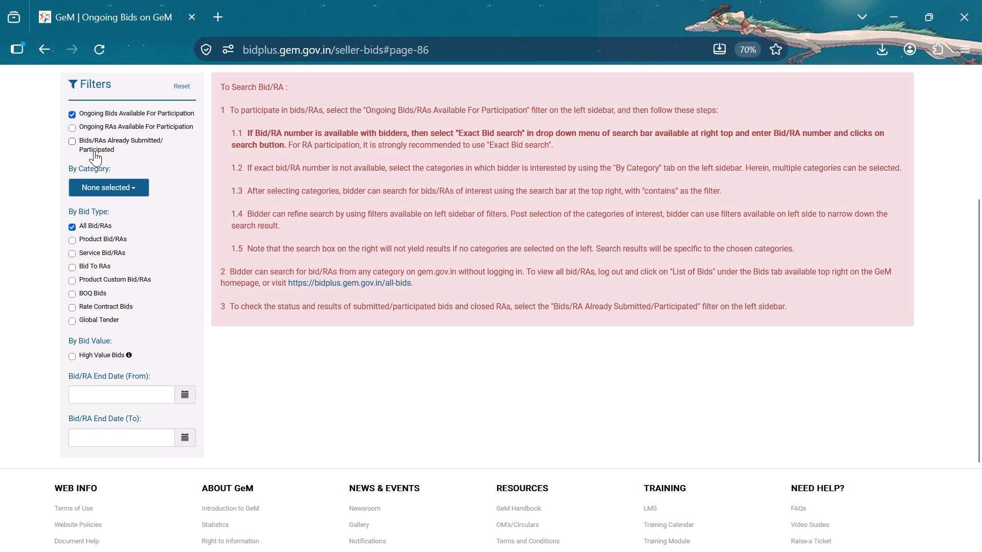
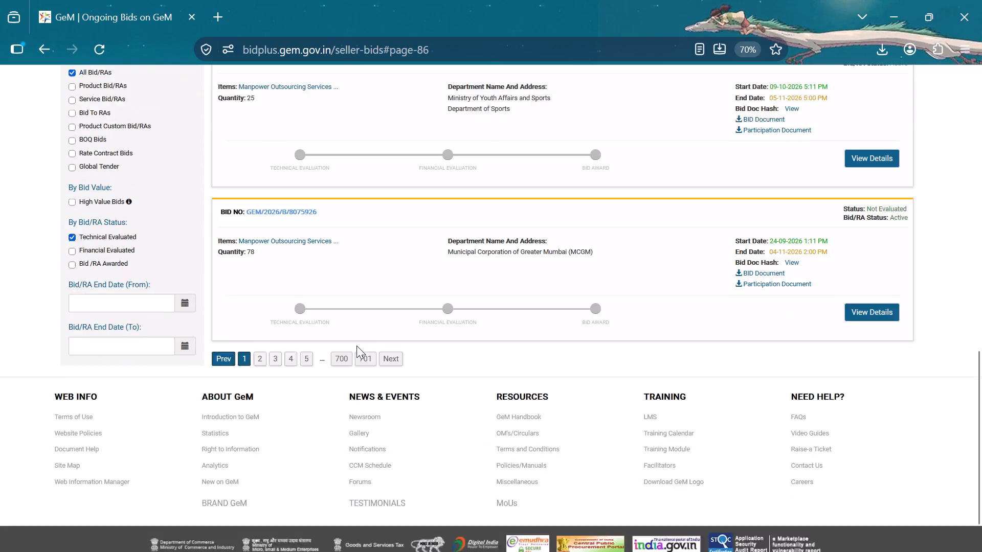
Open the last results page, 126, of the submitted, technically evaluated bids and go to its page links.
scroll(356, 346, down, 3)
click(362, 311)
scroll(362, 311, up, 2)
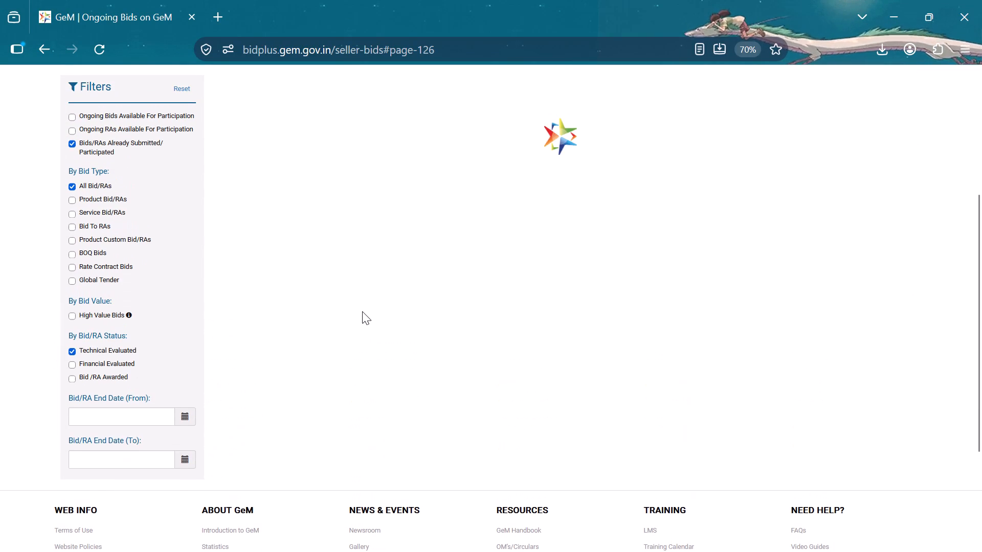
scroll(362, 311, down, 3)
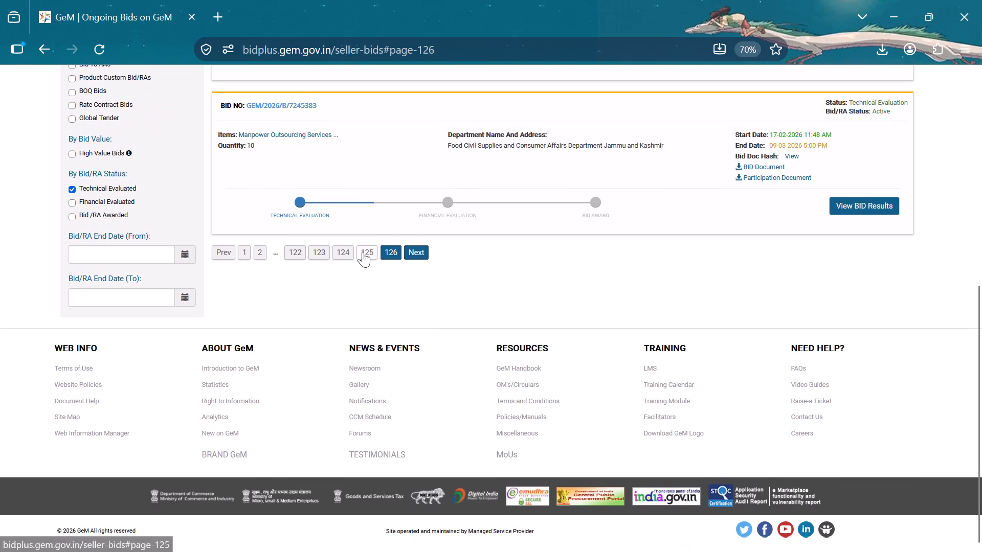
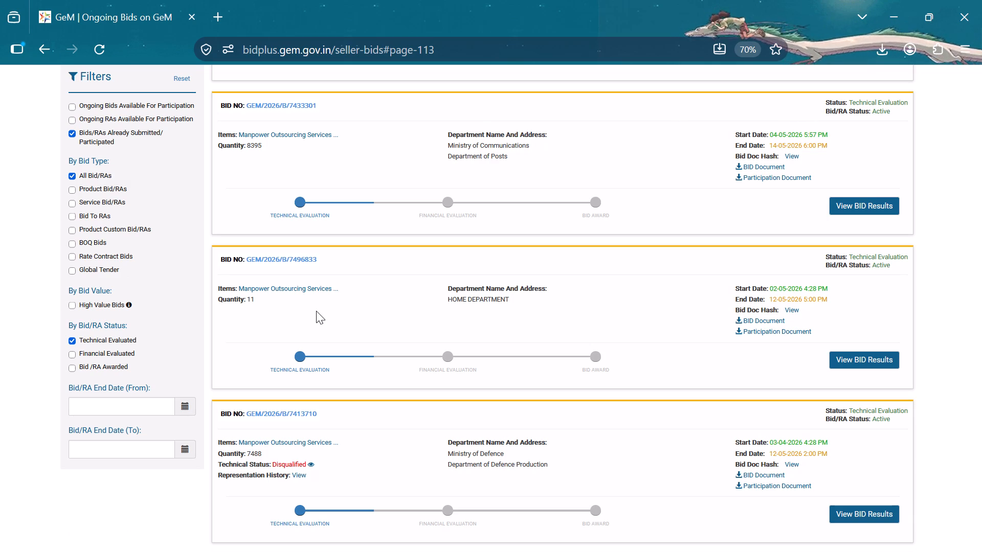
Check the remaining bids on results page 113 for pending clarifications or disqualification challenges and open page 112.
scroll(316, 311, down, 3)
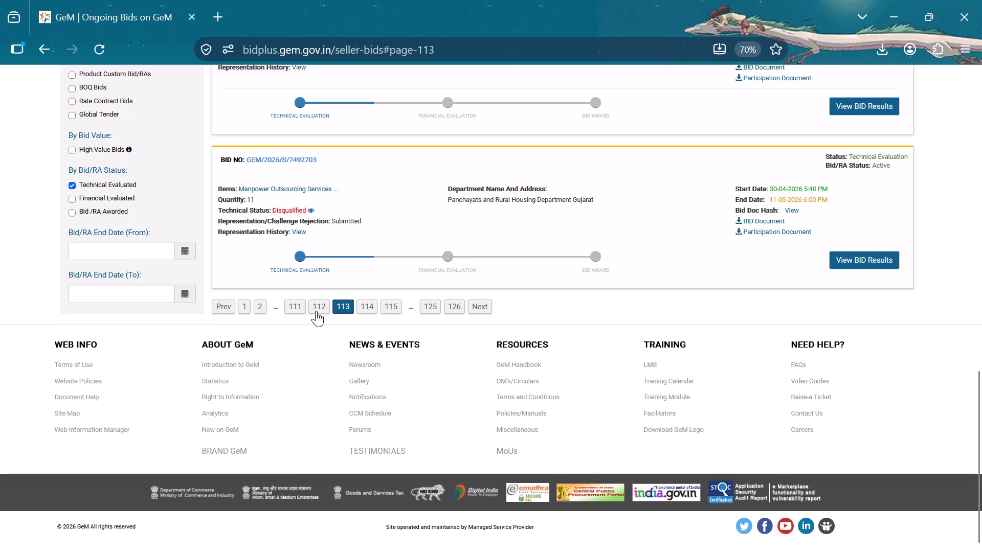
scroll(316, 311, down, 1)
click(316, 311)
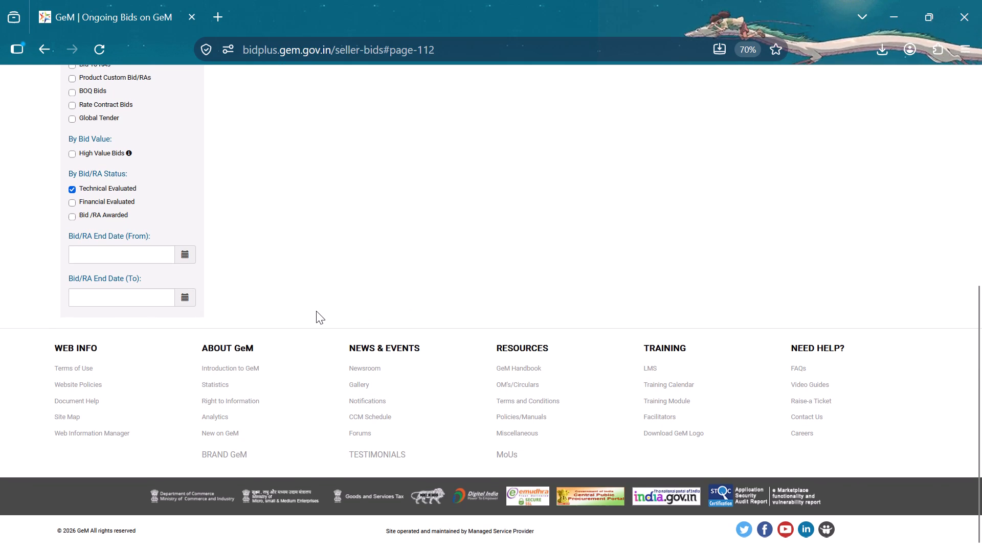
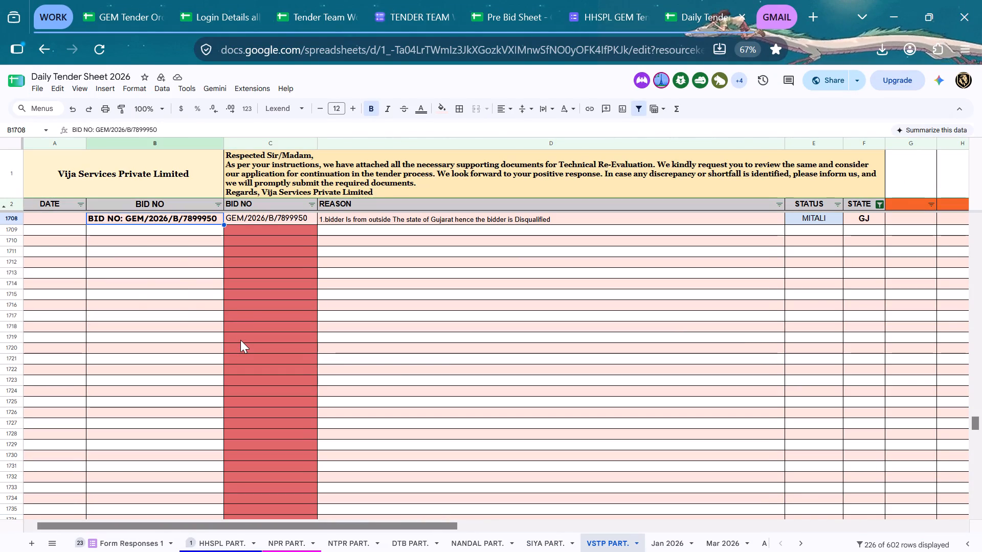
Paste the copied bid numbers, GEM/2026/B/8153171 to GEM/2026/B/7749619, into the BID NO column below GEM/2026/B/7899950.
key(ctrl+v)
Date the new batch 10/28/2026 beside GEM/2026/B/8153171, reusing the yellow formatting of the 10/27/2026 date cell.
key(Left)
key(ctrl+Up)
key(ctrl+c)
key(Right)
key(Right)
key(Right)
key(ctrl+Down)
key(Down)
key(Down)
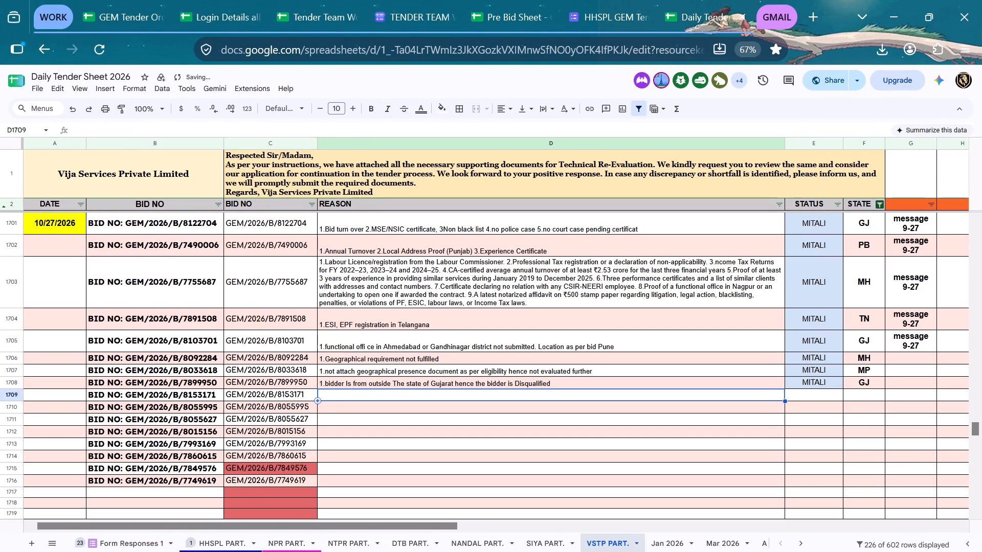
key(Left)
key(Left)
key(Left)
key(Up)
key(ctrl+v)
key(ctrl+semicolon)
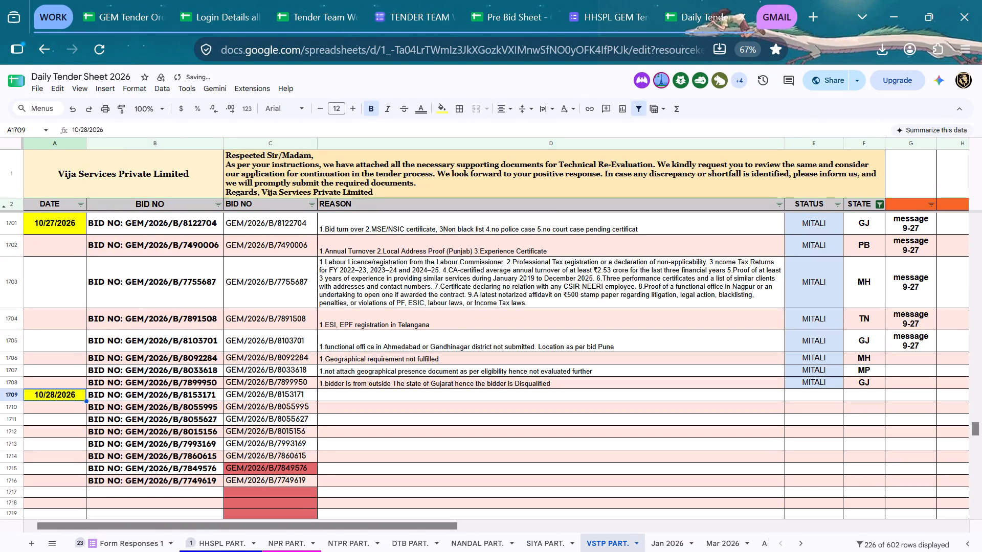
Select all bid numbers in the 10/28/2026 batch to check how many there are.
key(Right)
key(ctrl+shift+Down)
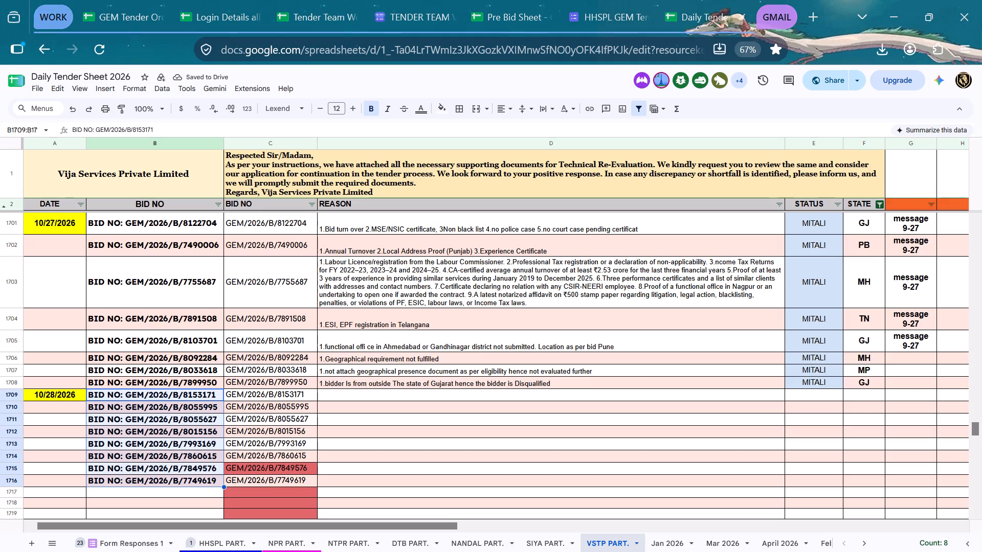
Switch to the GeM bids window, look through the submitted bids on results page 109 and open page 108.
click(679, 193)
scroll(400, 289, down, 4)
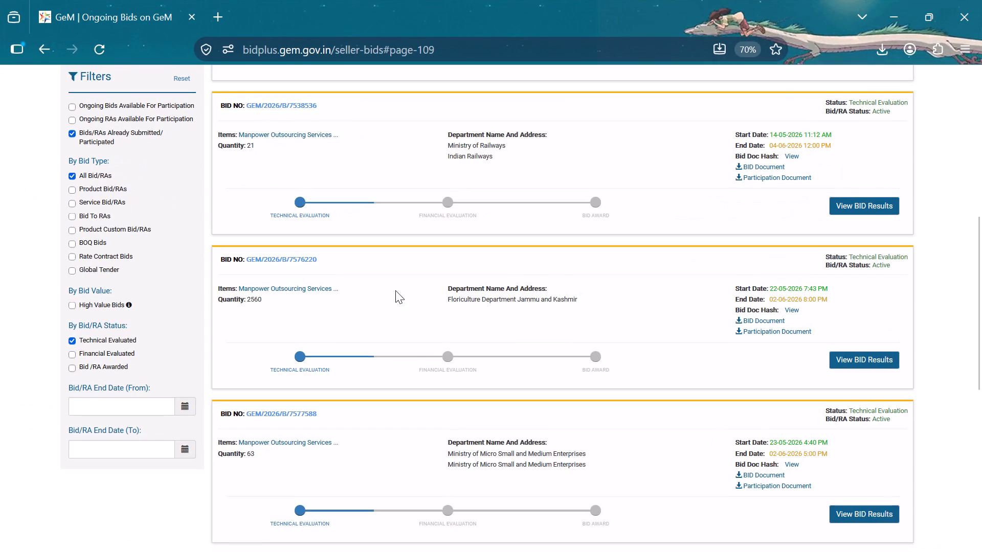
scroll(377, 294, down, 4)
click(323, 316)
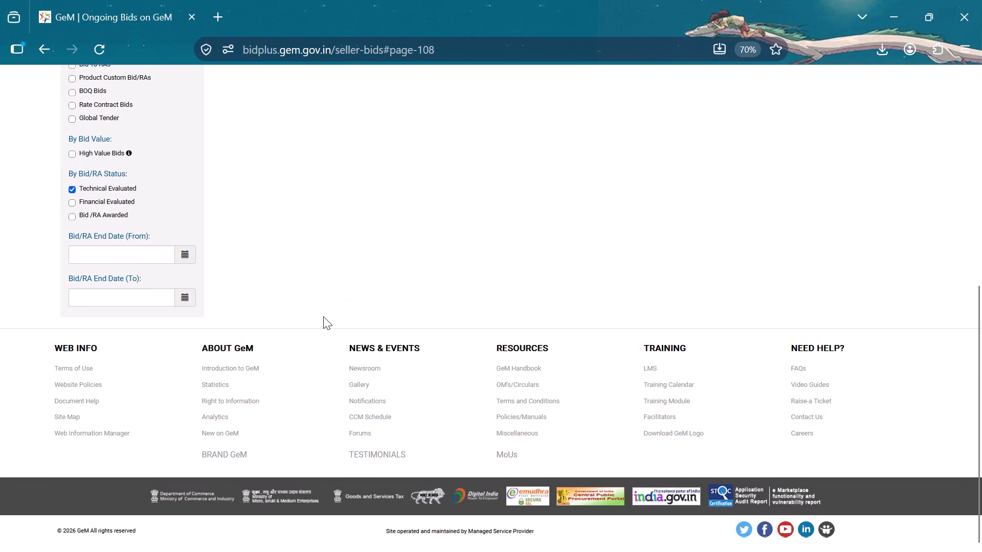
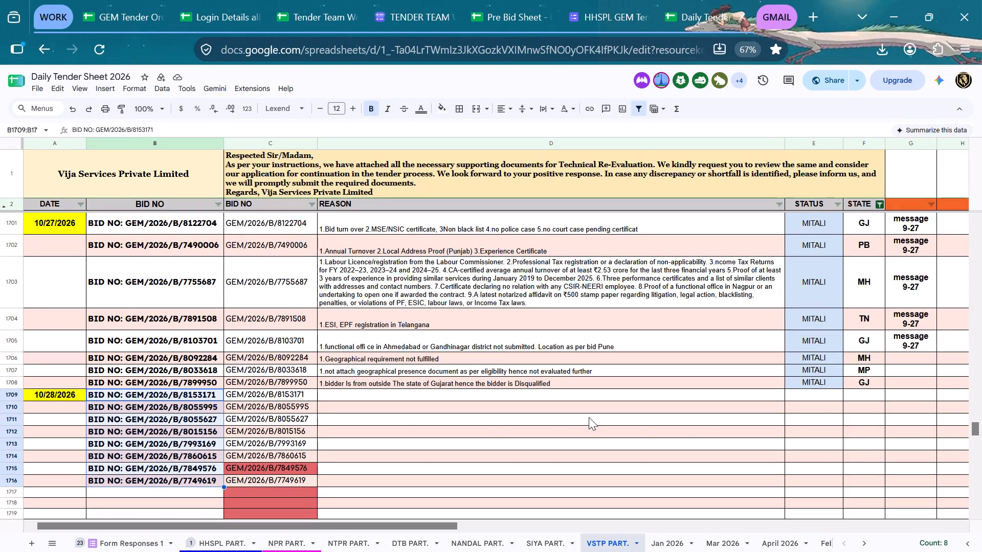
Enter the note ".message 9-28" in column G beside GEM/2026/B/8055627, reusing the text of the "message 9-27" note.
click(906, 418)
key(period)
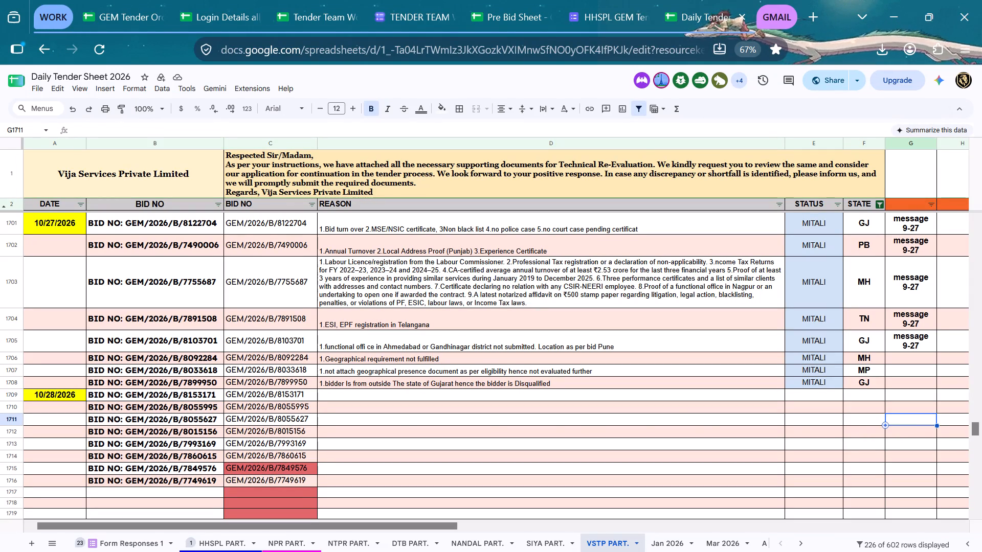
key(Return)
click(912, 341)
key(ctrl+c)
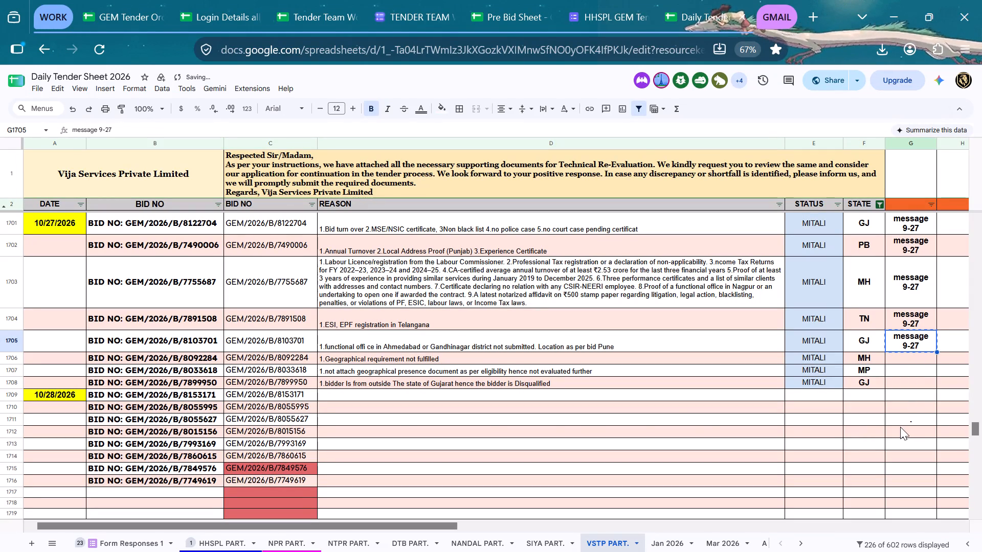
double_click(903, 421)
key(ctrl+v)
key(BackSpace)
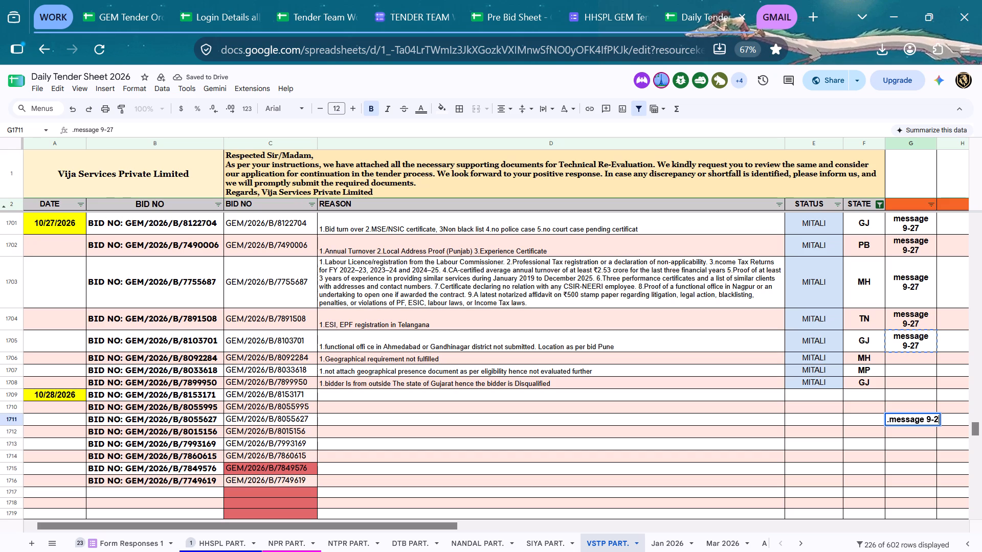
key(8)
key(Return)
Fill the ".message 9-28" note down column G from GEM/2026/B/8015156 to GEM/2026/B/7849576.
key(ctrl+d)
key(Down)
key(ctrl+d)
key(Down)
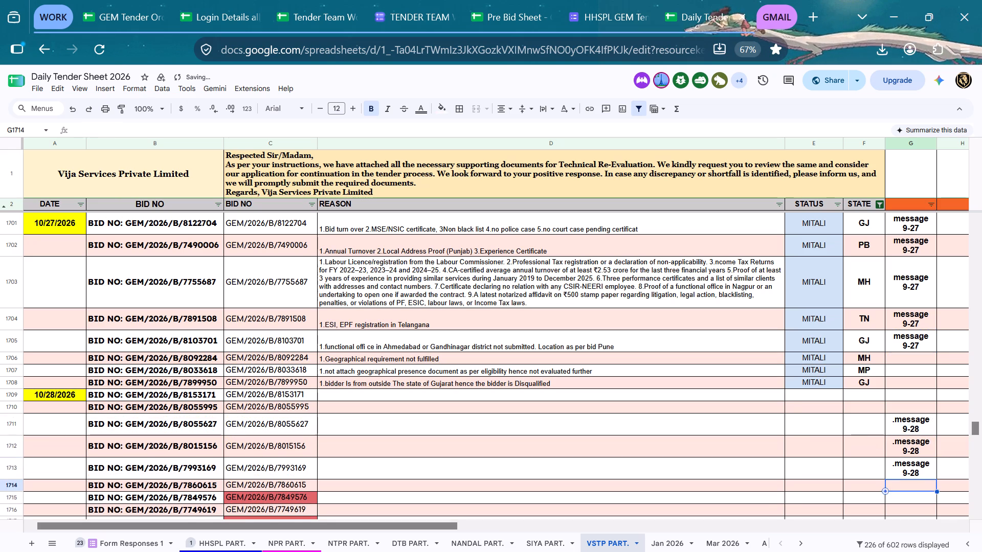
key(ctrl+d)
key(Down)
key(ctrl+d)
In the GeM bids window, use Exact Bid Search to look up GEM/2026/B/7849576, copied from the red-highlighted cell of the Daily Tender Sheet.
scroll(903, 421, down, 1)
key(alt+Tab)
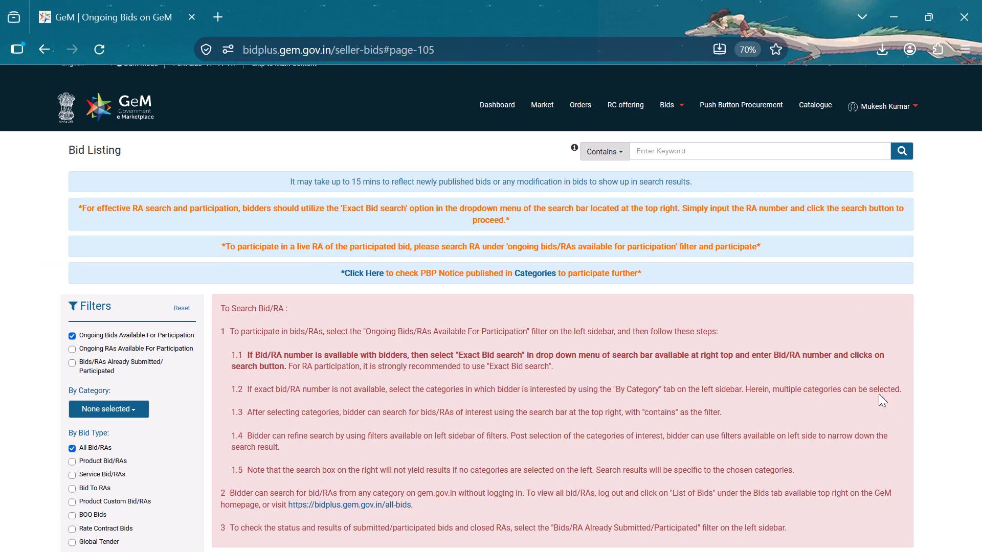
click(589, 155)
click(599, 223)
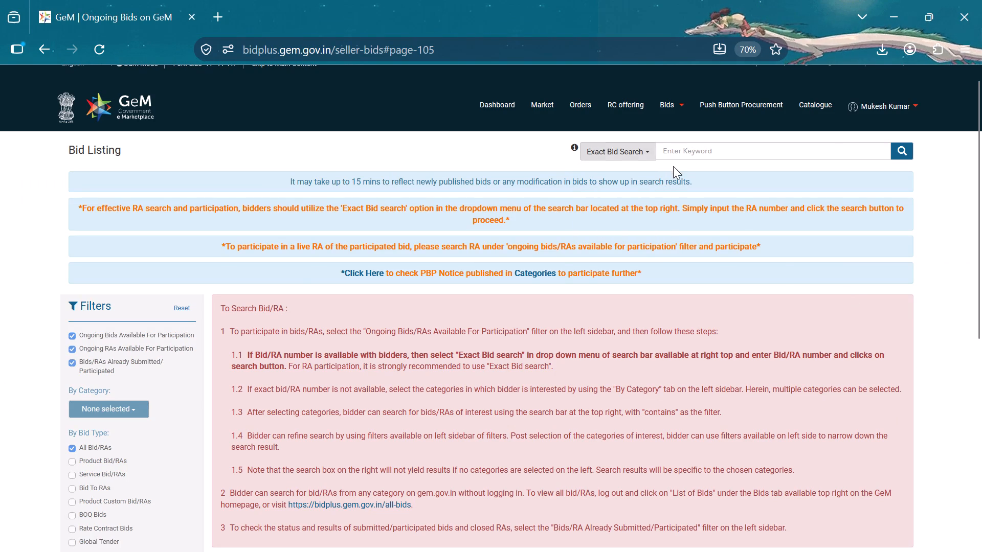
click(674, 164)
click(676, 155)
key(alt+Tab)
click(264, 400)
key(ctrl+c)
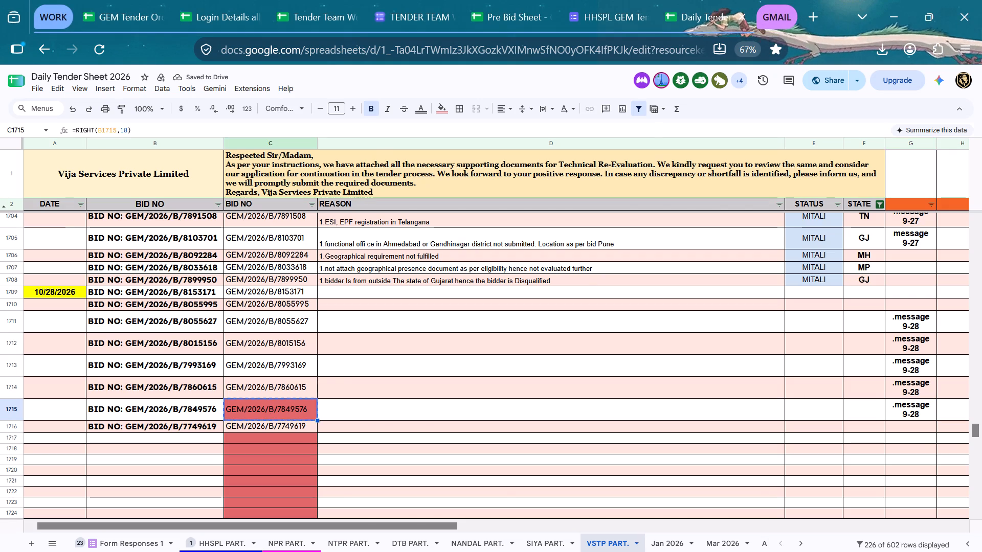
key(alt+Tab)
key(alt+Tab)
key(alt+Tab)
key(ctrl+v)
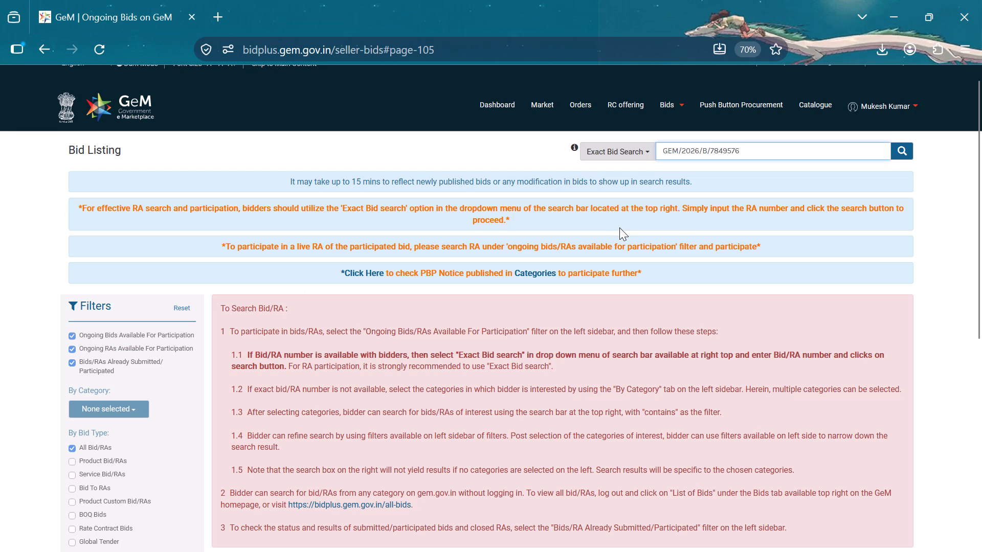
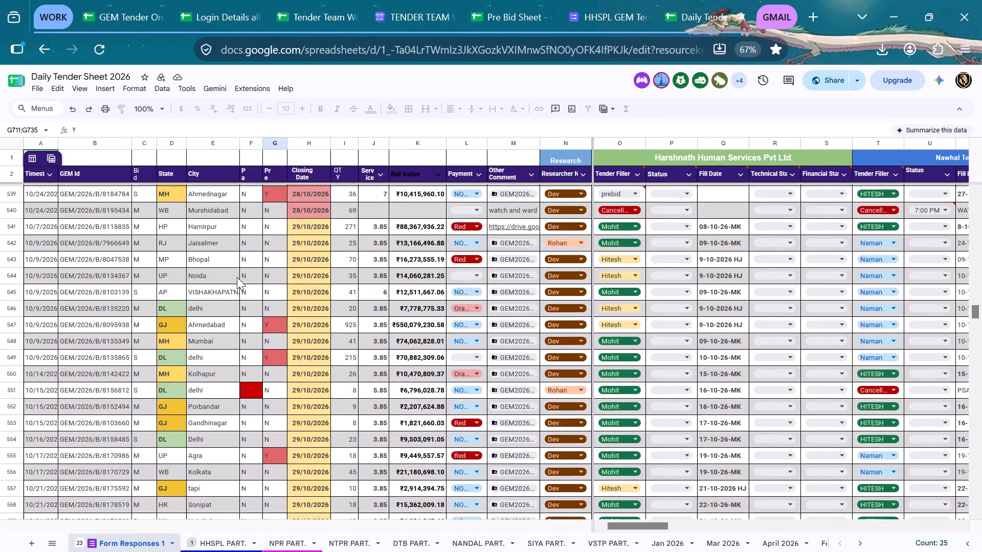
Bring up the preview of the Drive folder linked in the Other Comment column for bid GEM/2026/B/7966649.
ctrl+scroll(237, 277, up, 3)
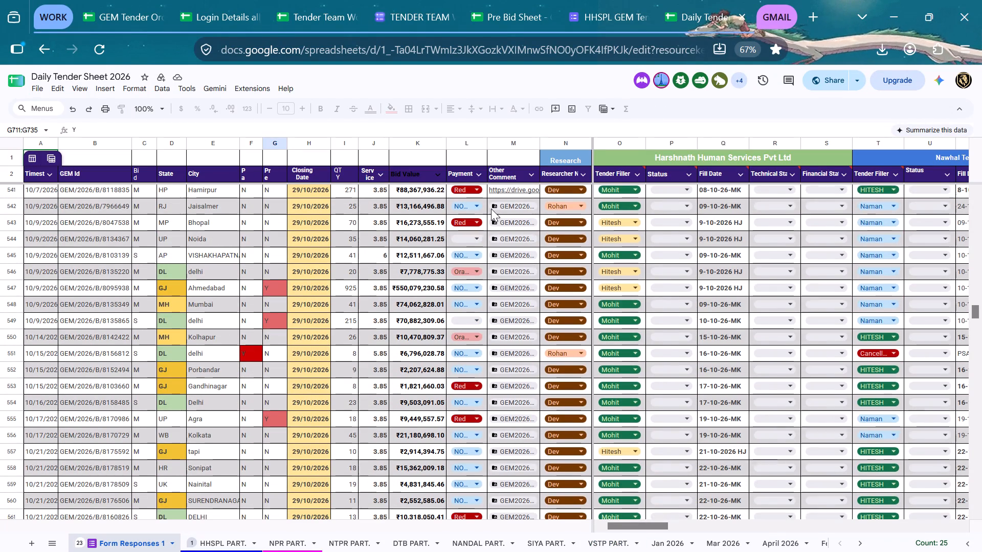
ctrl+click(497, 209)
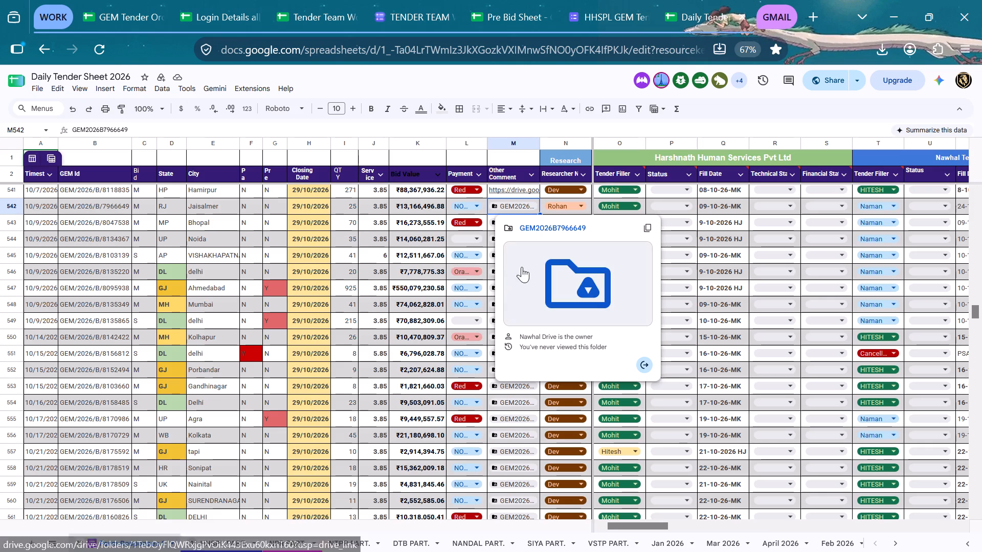
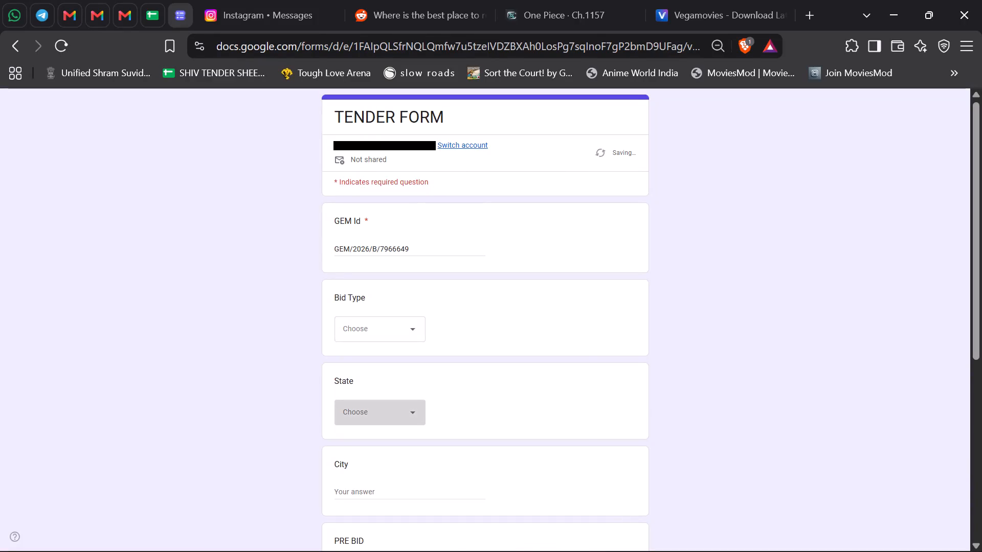
In the Tender Form for bid GEM/2026/B/7966649, set Bid Type to TWO and State to RAJASTHAN.
ctrl+click(371, 253)
key(Tab)
key(t)
key(Tab)
key(r)
key(Tab)
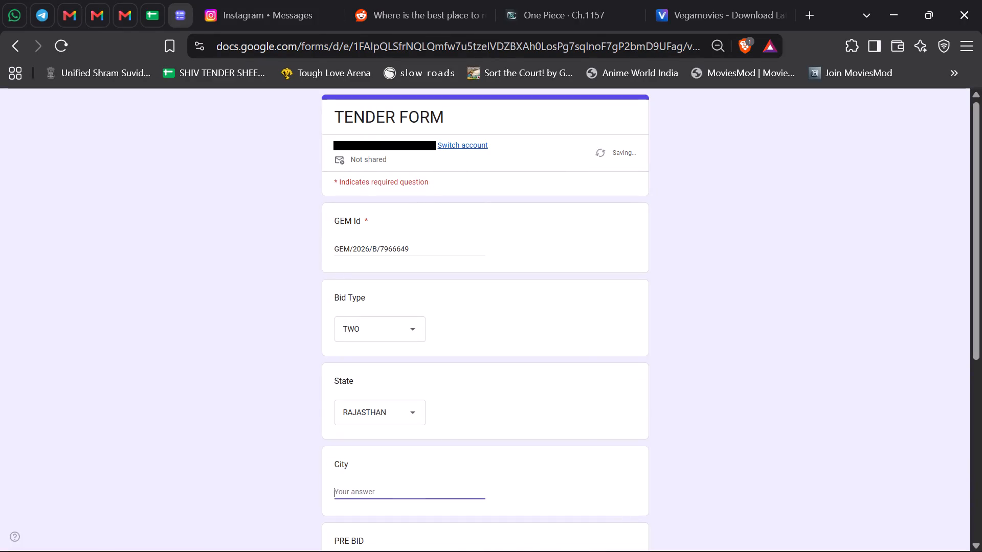
Copy the city Jaisalmer from row 542 of the Daily Tender Sheet into the form's City field and set PRE BID to NO.
key(ctrl+super+Left)
key(Right)
key(Right)
key(Right)
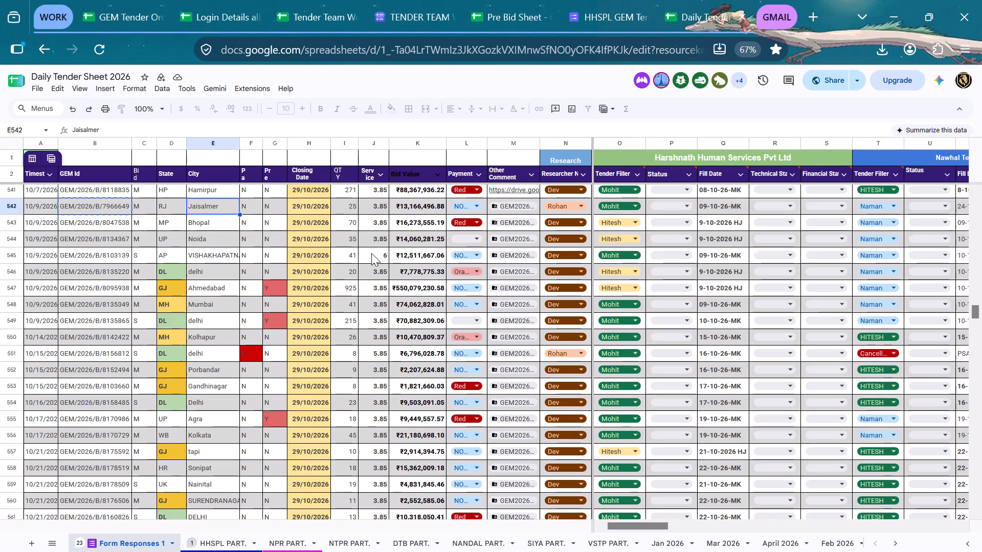
key(ctrl+c)
key(ctrl+super+Right)
key(ctrl+v)
key(Tab)
key(n)
Set the form's closing date to 29-11-2026.
key(Tab)
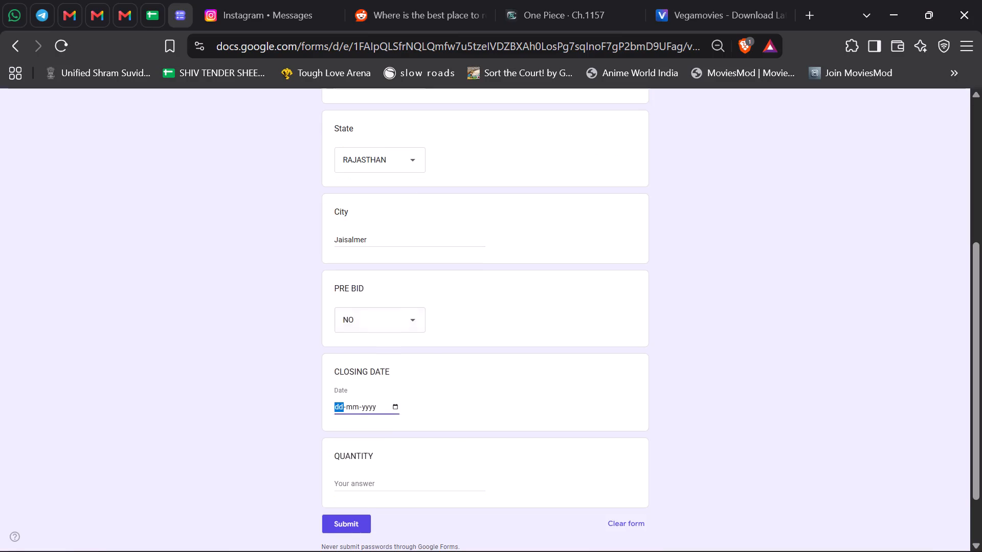
key(ctrl+super+Left)
key(ctrl+super+Right)
key(Up)
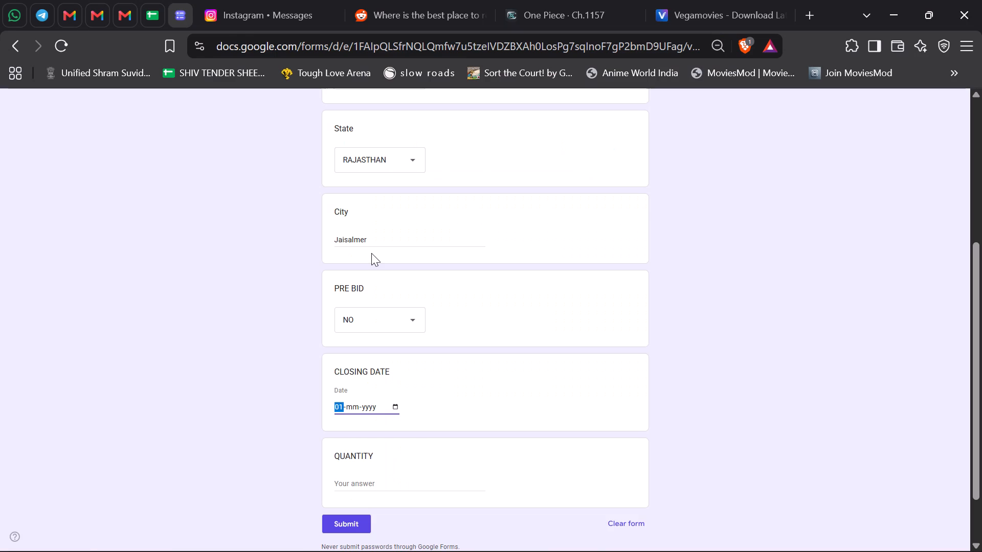
key(Down)
key(Down)
key(Down)
key(Right)
key(Down)
key(Up)
key(Down)
key(Down)
key(Right)
key(Down)
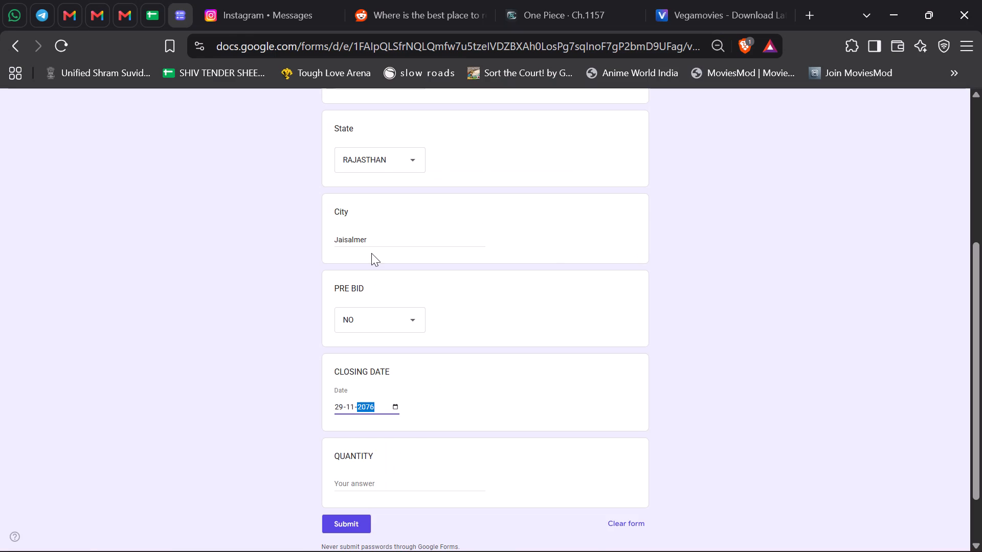
key(Up)
key(Down)
key(Down)
key(Down)
key(Down)
text(2-02)
key(6)
Enter a quantity of 25 and submit the tender form.
key(Tab)
key(Tab)
key(ctrl+super+Left)
key(ctrl+super+Right)
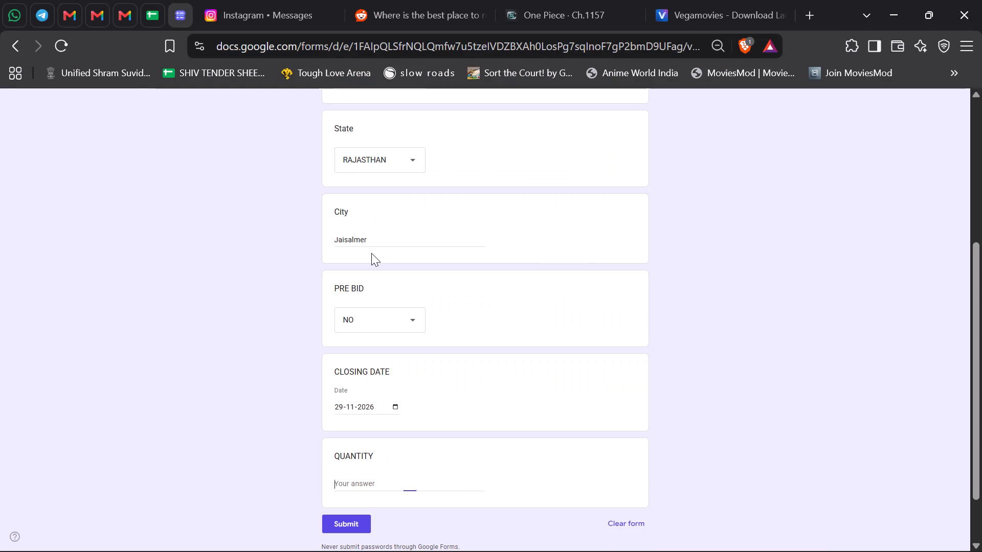
text(25)
click(340, 518)
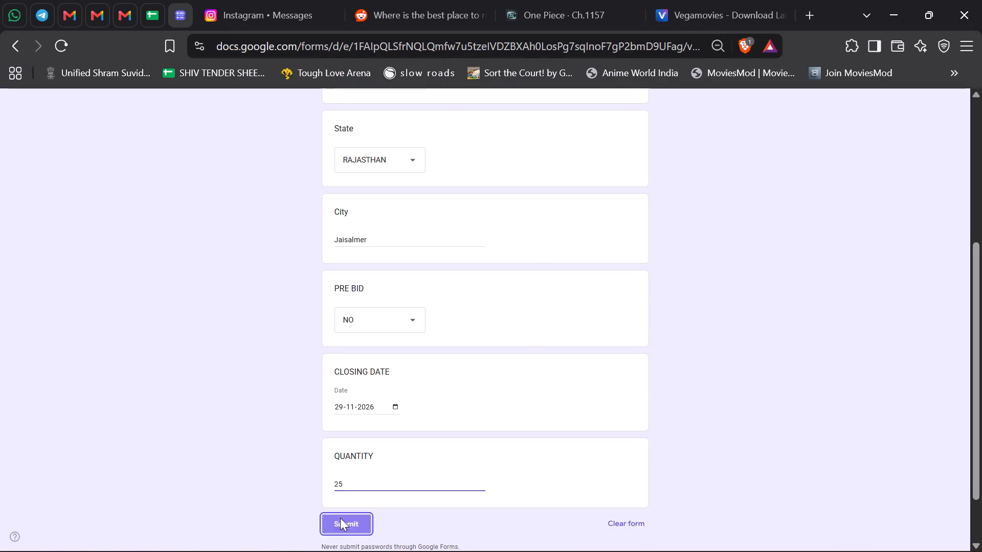
Back in the Daily Tender Sheet, open the Drive folder linked in the Other Comment column of row 543, the Bhopal bid.
key(ctrl+super+Left)
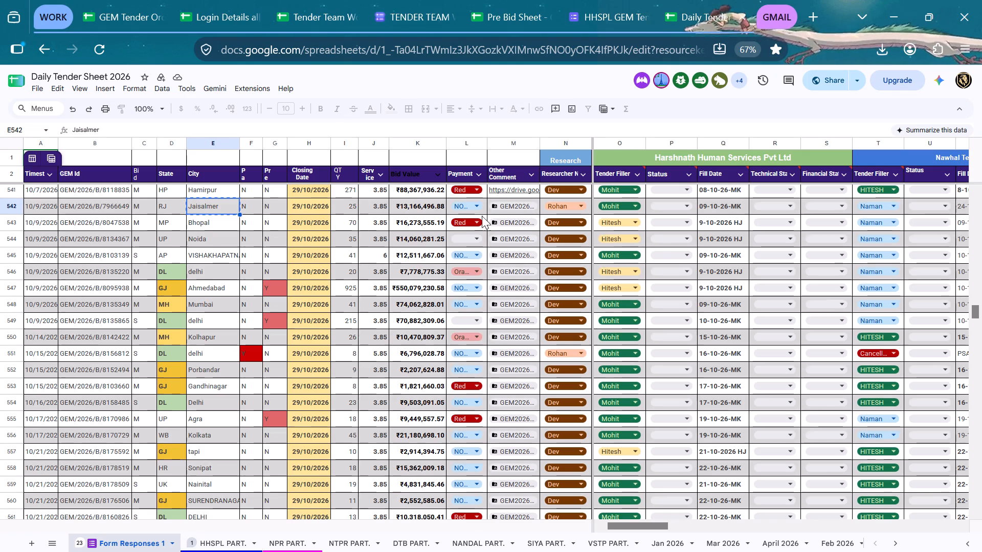
click(505, 222)
click(541, 243)
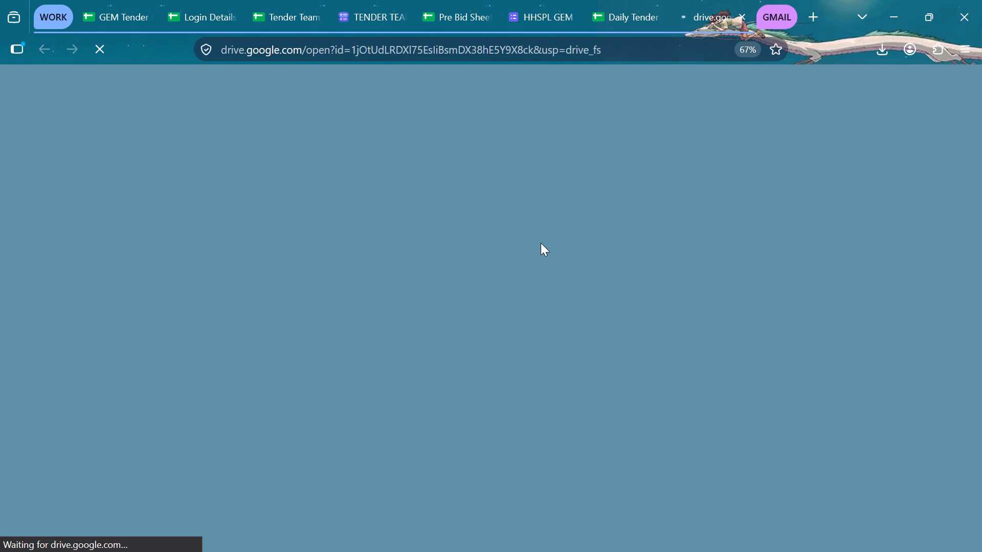
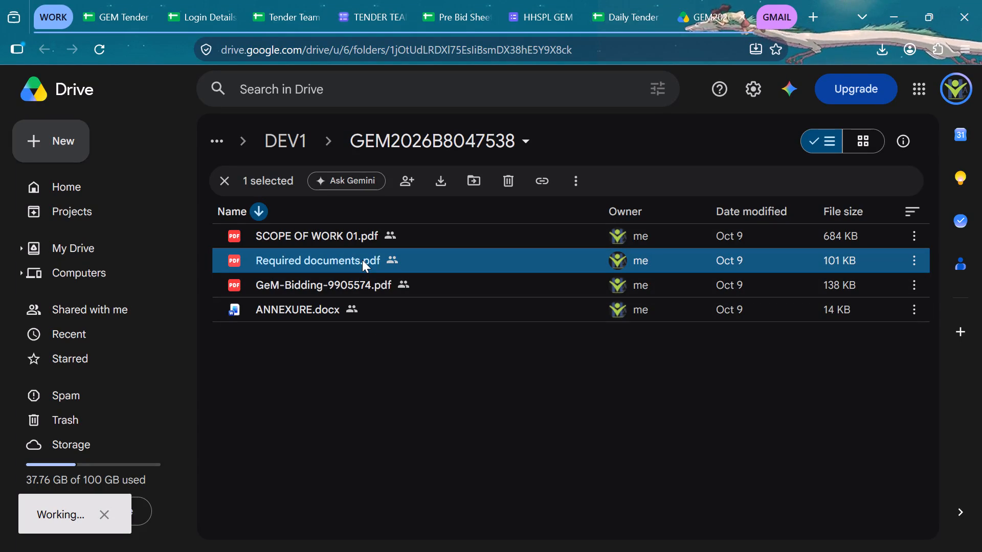
Open the Required documents PDF in the GEM2026B8047538 folder to review the bid's document requirements.
double_click(362, 260)
click(377, 359)
double_click(366, 263)
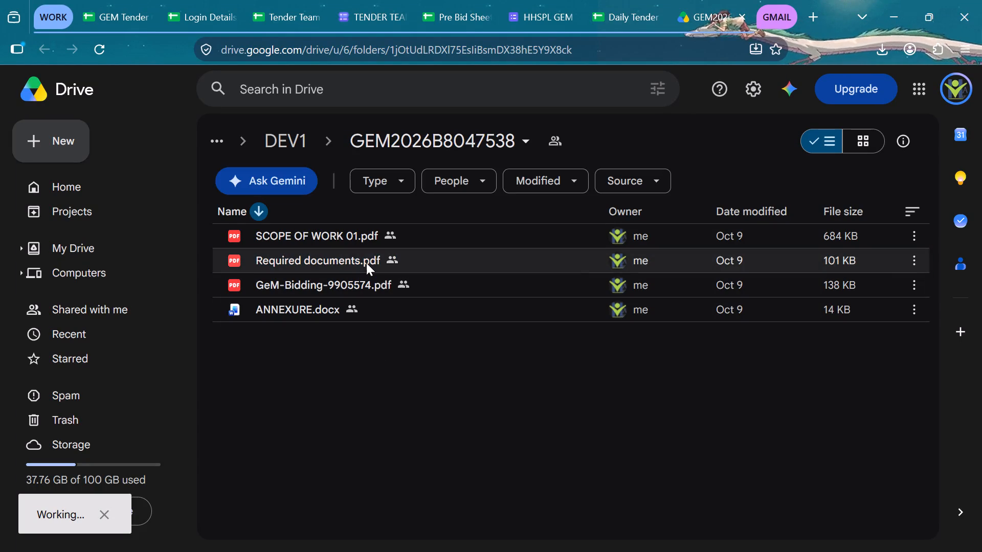
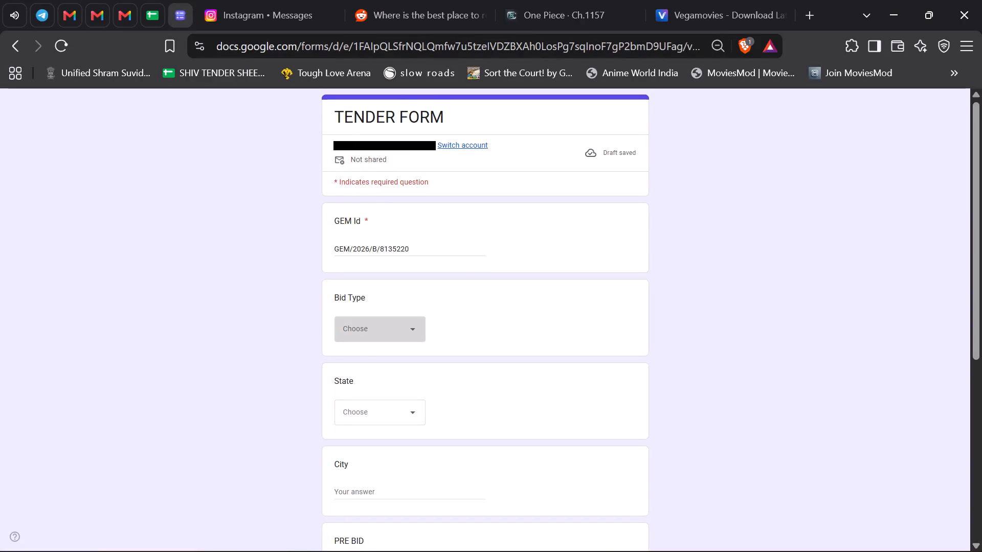
Fill in the Tender Form for GEM/2026/B/8135220 with bid type TWO, state DELHI, city delhi and pre-bid N.
key(t)
key(Tab)
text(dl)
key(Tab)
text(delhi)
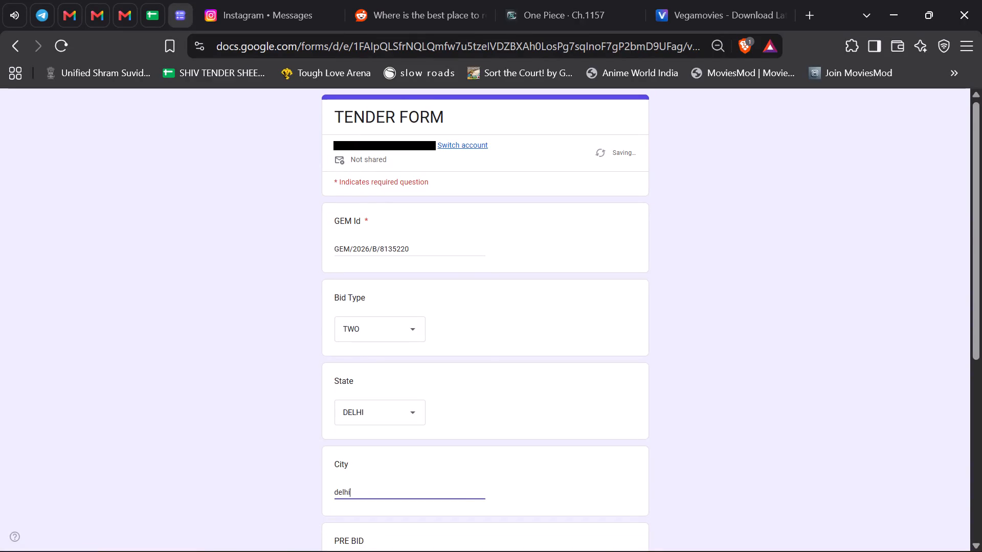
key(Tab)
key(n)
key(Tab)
Check the bid's row in the Daily Tender Sheet, enter closing date 29/10/2026 in the Tender Form, and return to the sheet.
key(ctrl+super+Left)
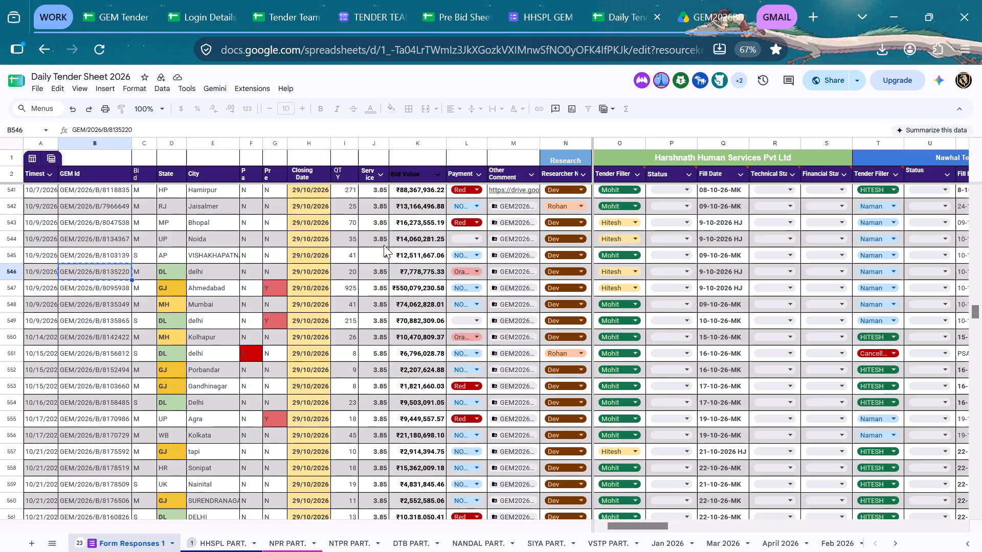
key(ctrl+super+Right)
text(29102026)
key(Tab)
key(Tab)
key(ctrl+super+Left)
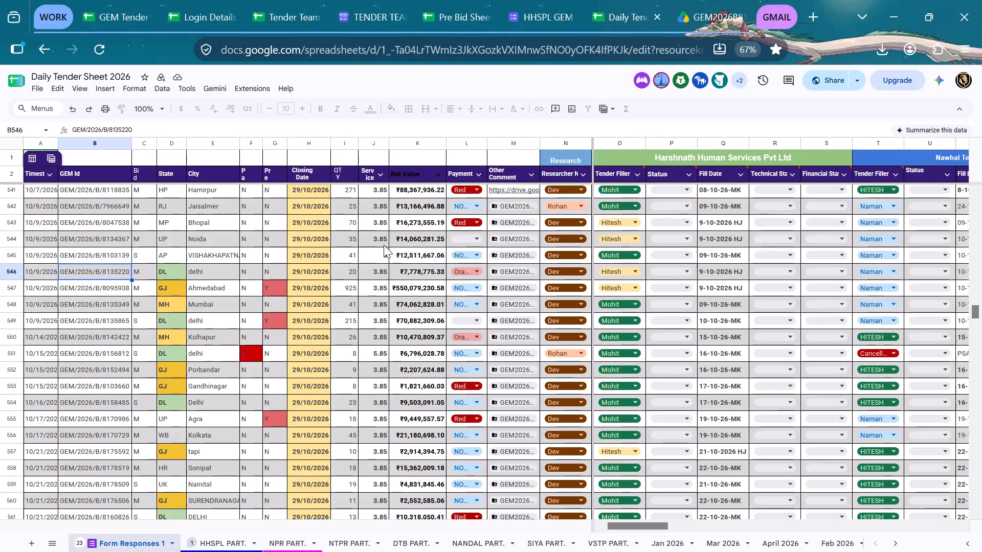
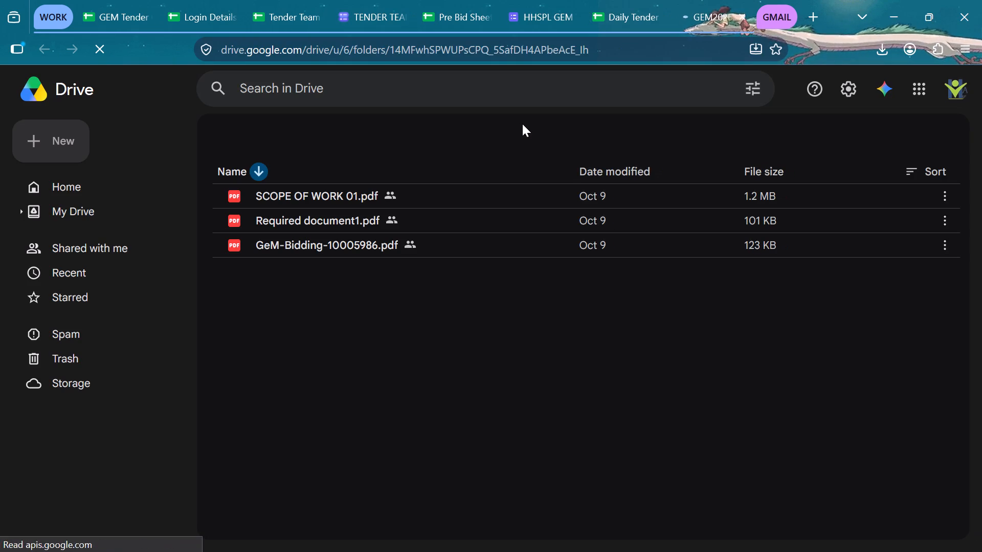
Open Required document1.pdf in the GEM2026B8135349 Drive folder, review its bid requirements, and close the folder to return to the sheet.
double_click(360, 217)
double_click(362, 252)
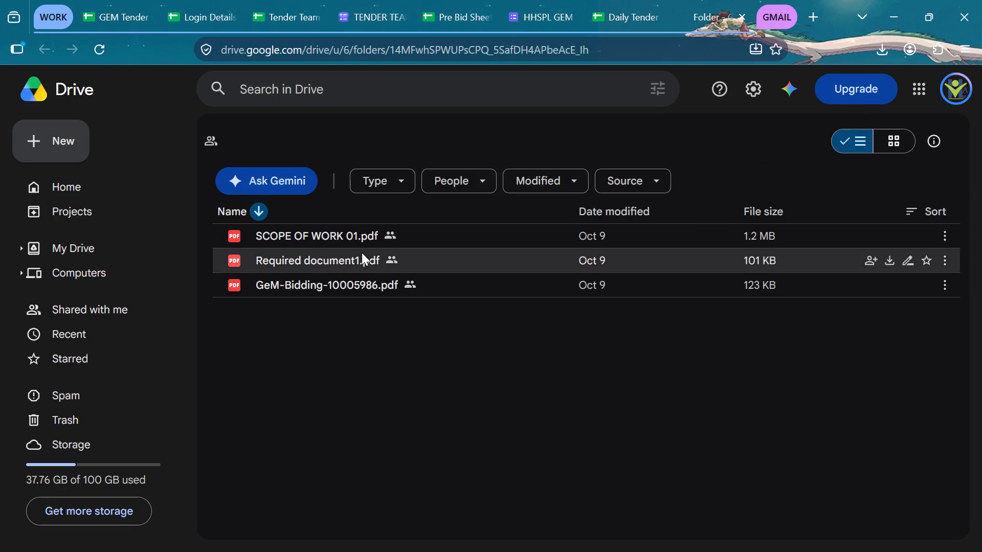
double_click(356, 259)
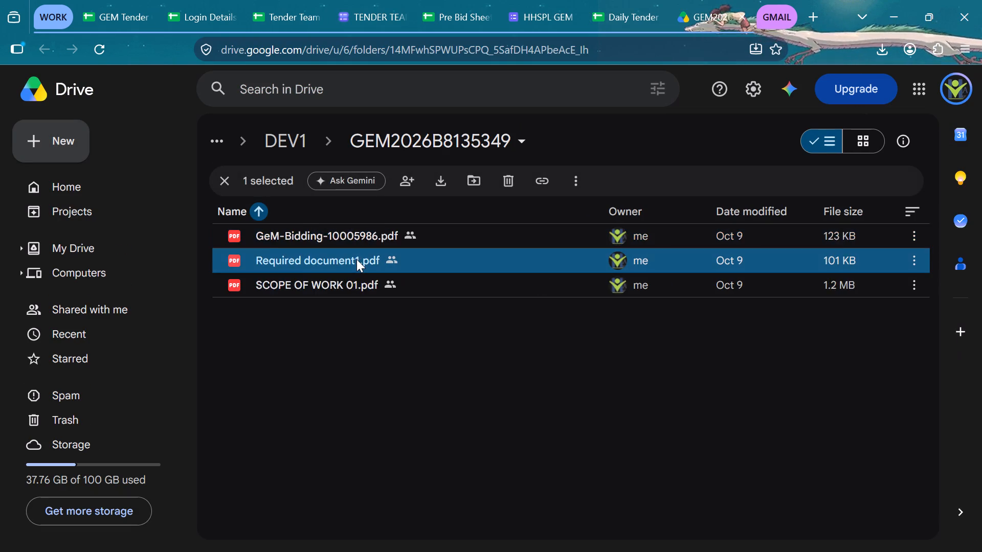
scroll(356, 259, down, 1)
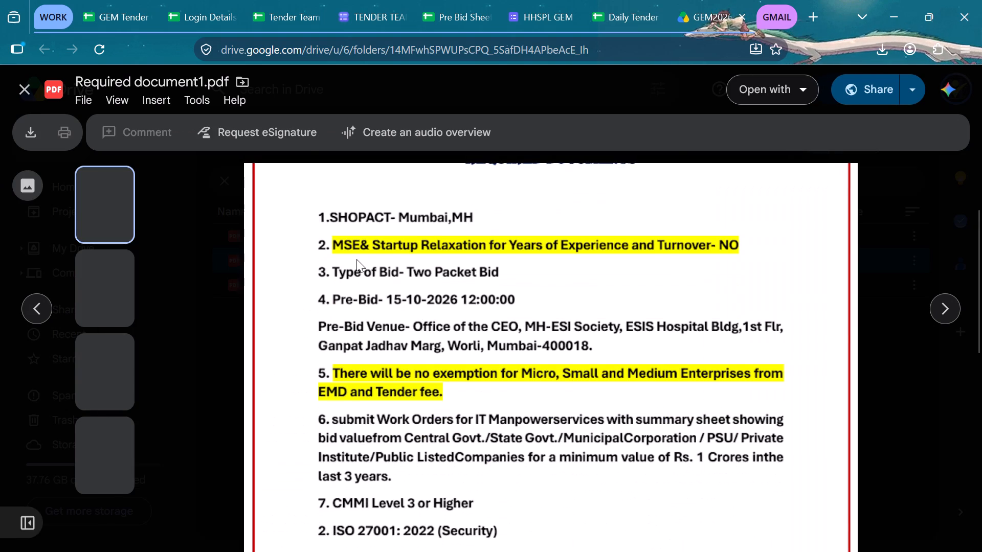
click(742, 19)
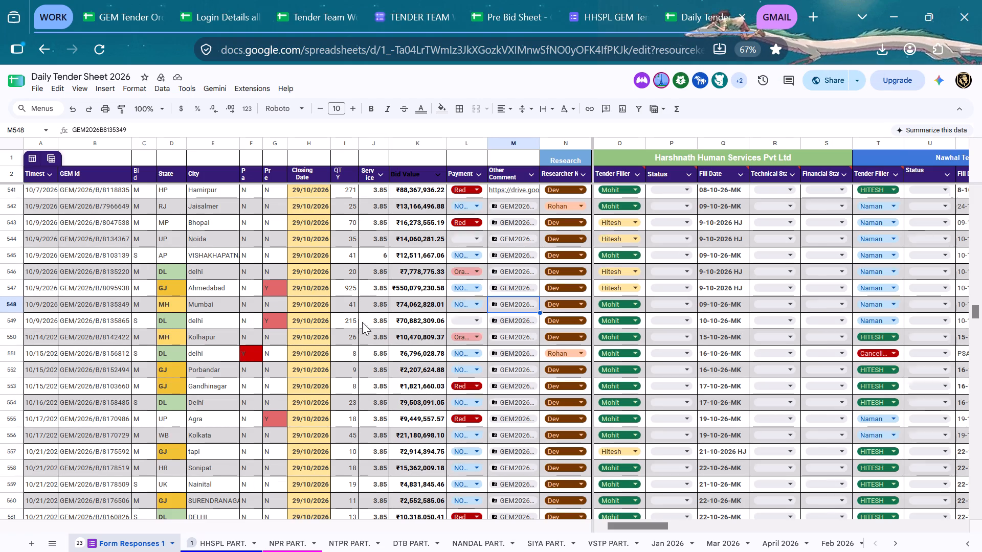
Open the linked Drive folder GEM2026B8142422 from the Kolhapur bid's row in the Daily Tender Sheet.
drag(377, 319, 378, 320)
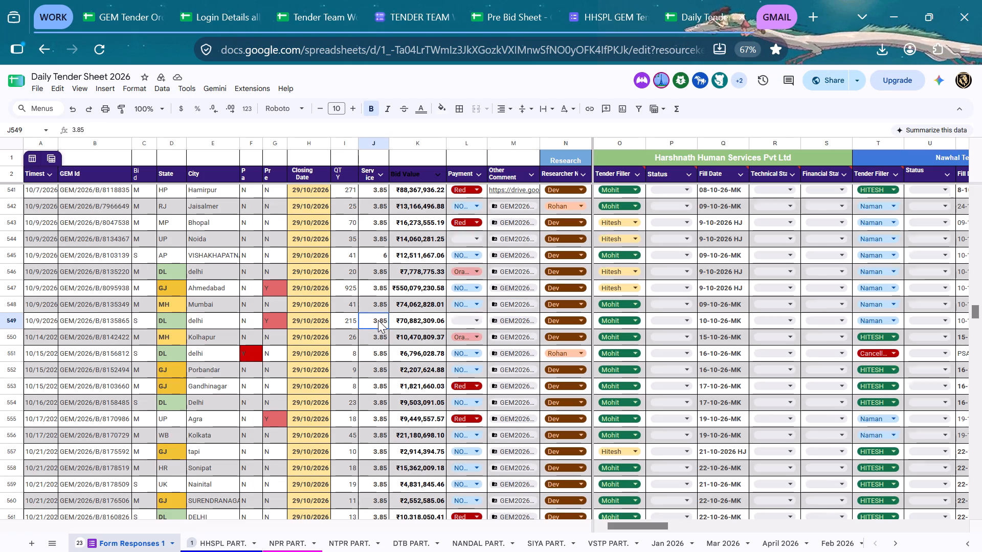
drag(378, 320, 506, 336)
click(506, 336)
click(546, 366)
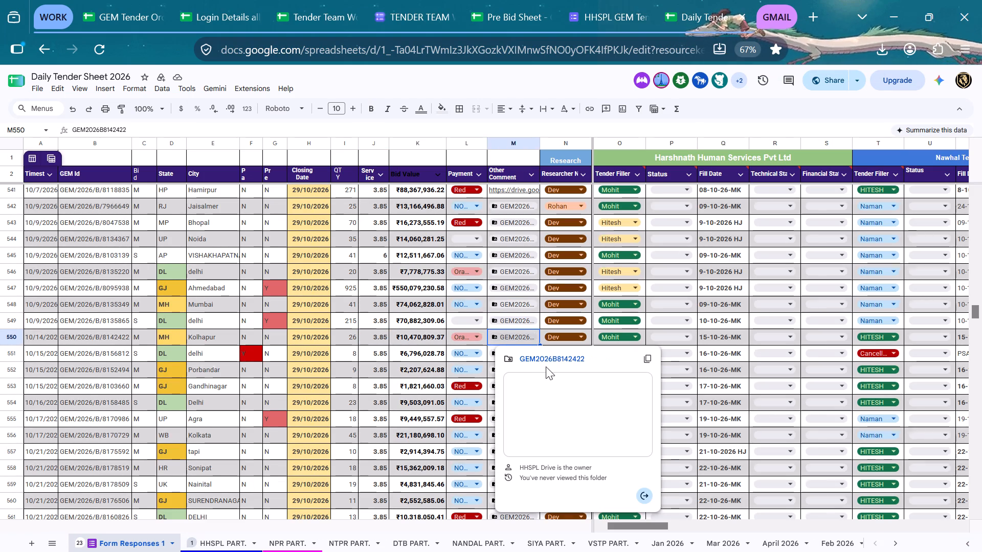
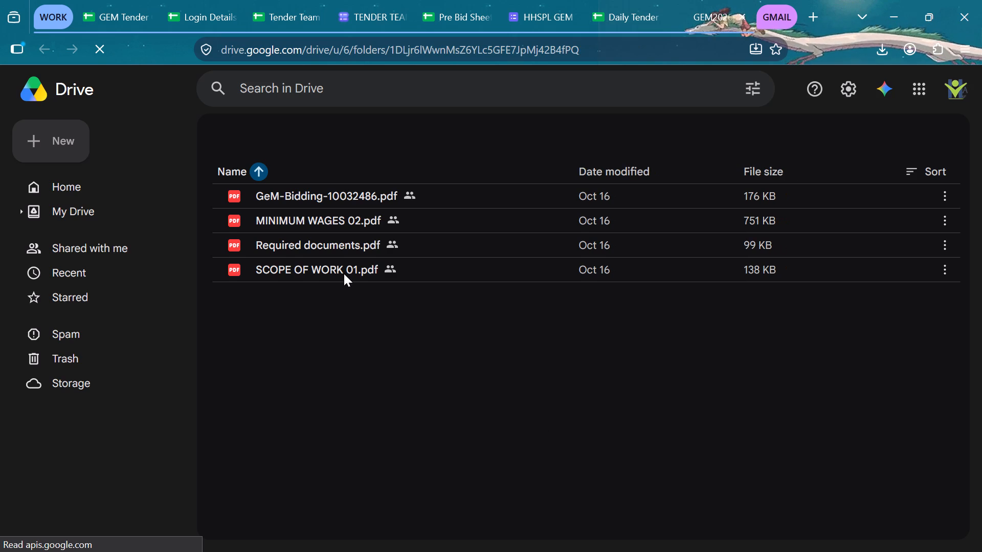
Open Required documents.pdf in the GEM2026B8158485 Drive folder.
ctrl+click(337, 294)
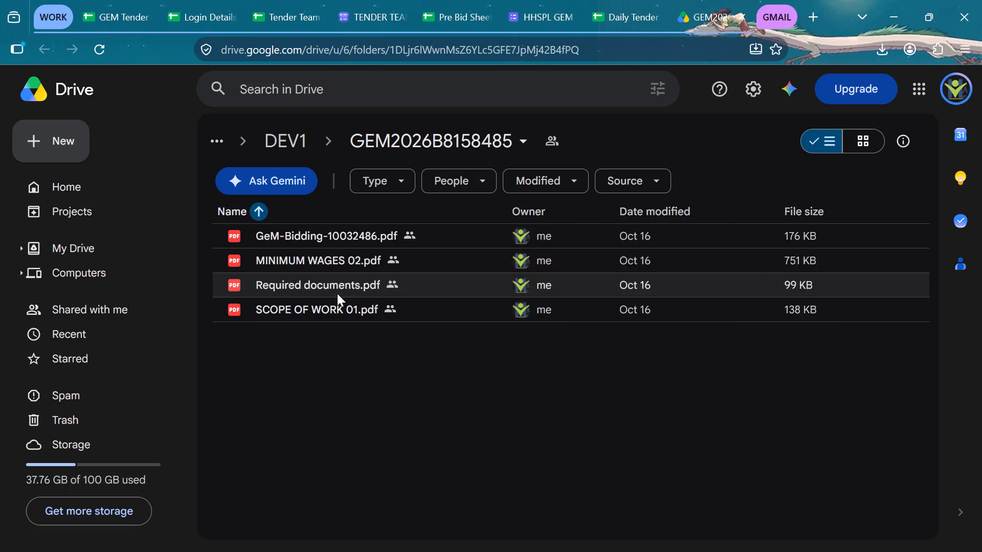
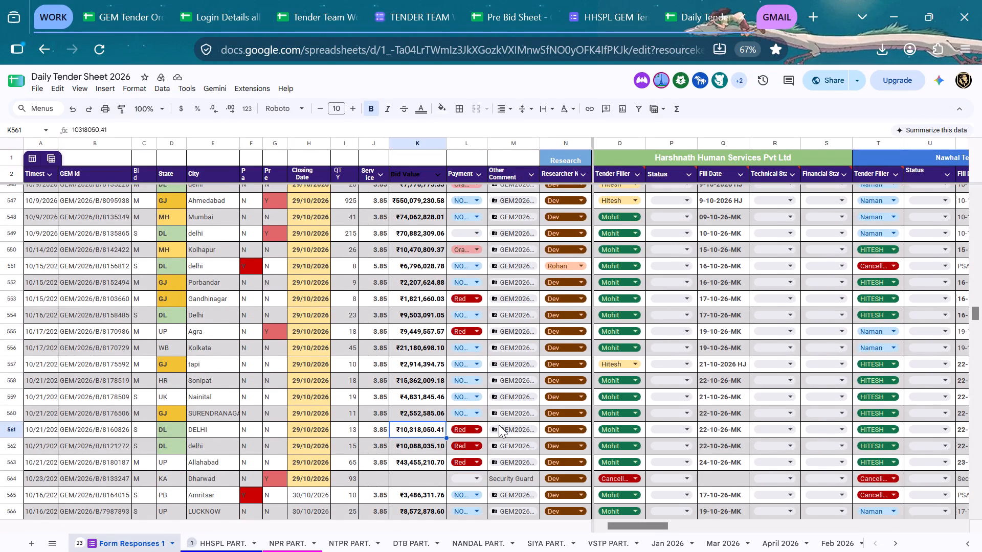
Open the linked Drive folder for bid GEM/2026/B/8160826 from its Other Comment cell in the Daily Tender Sheet.
ctrl+click(528, 426)
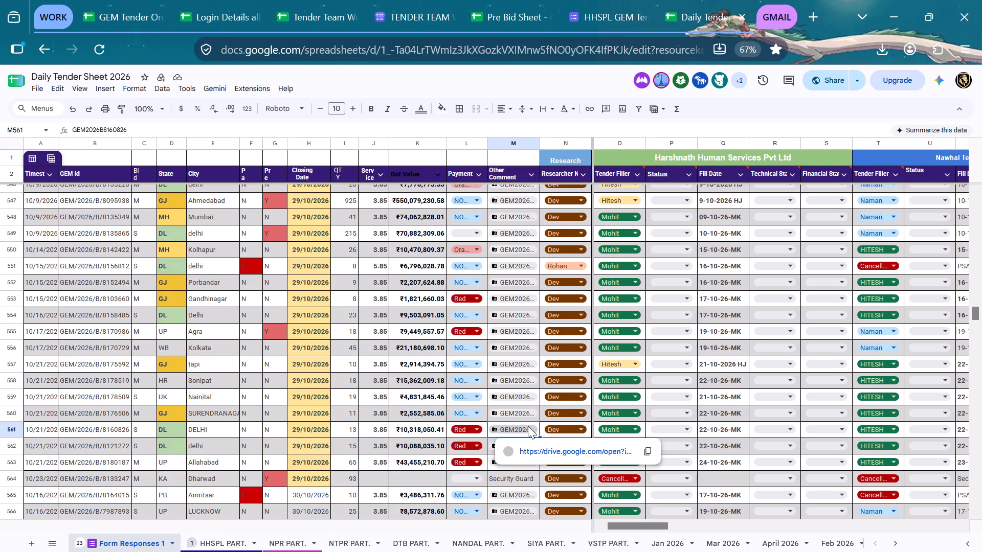
ctrl+click(549, 450)
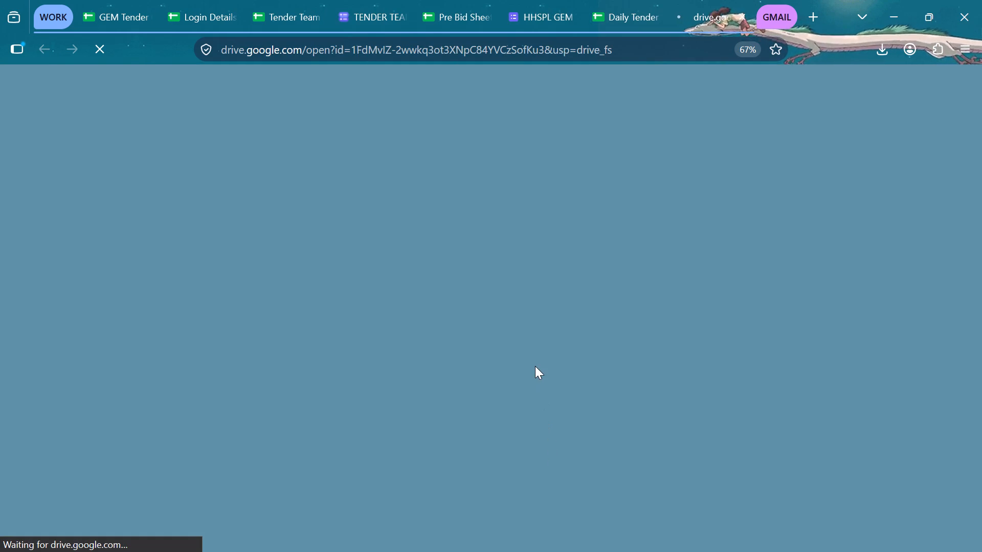
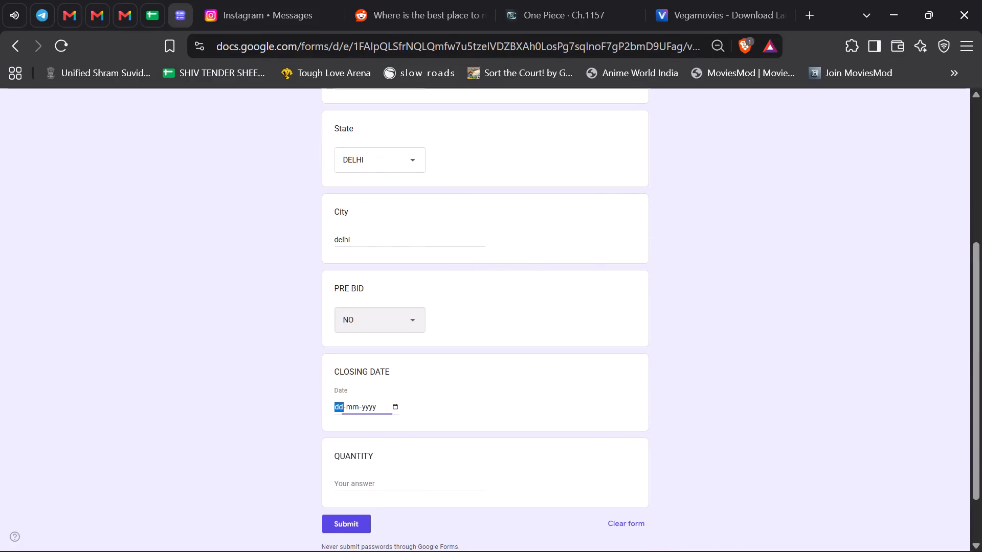
Complete the Delhi bid's Tender Form with closing date 29-10-2026 and quantity 13, and submit it.
key(ctrl+super+Left)
key(ctrl+super+Right)
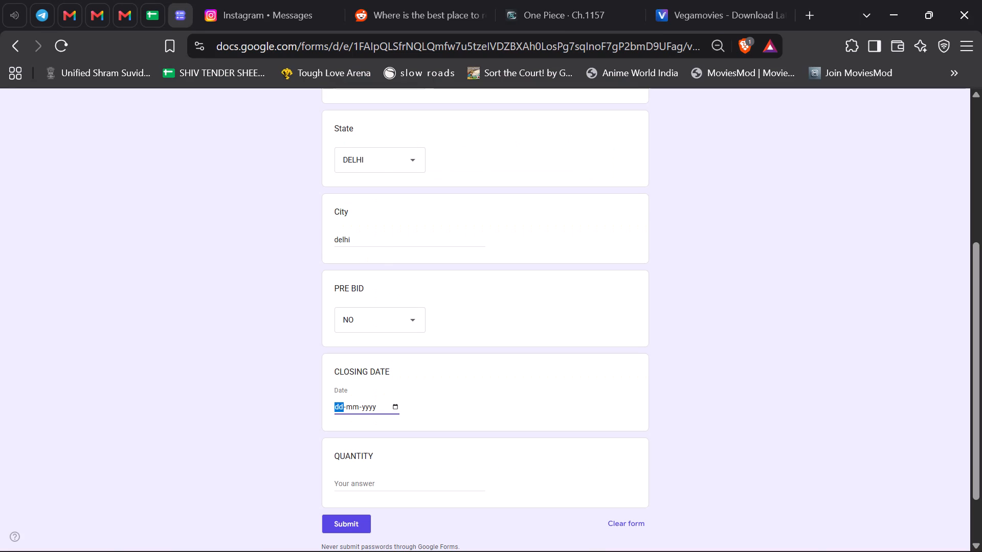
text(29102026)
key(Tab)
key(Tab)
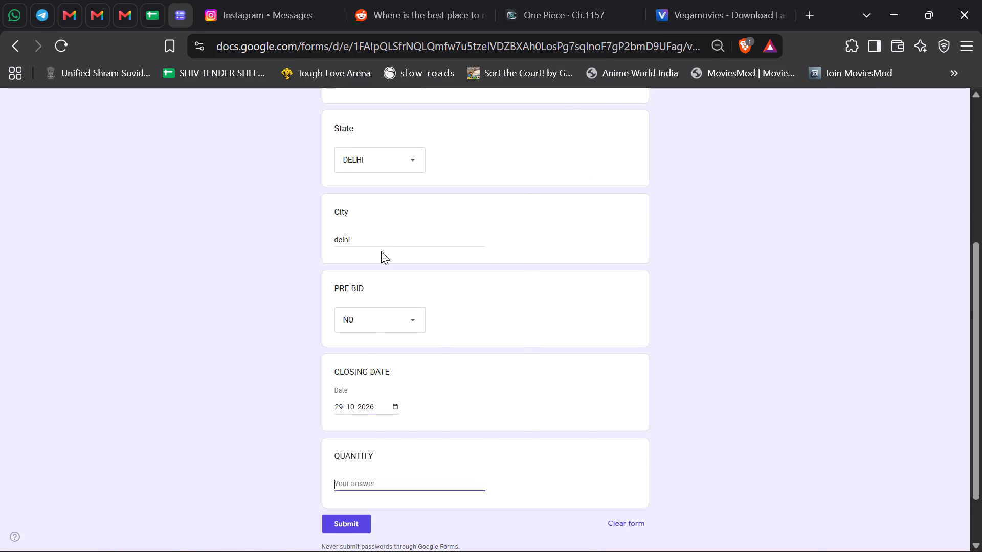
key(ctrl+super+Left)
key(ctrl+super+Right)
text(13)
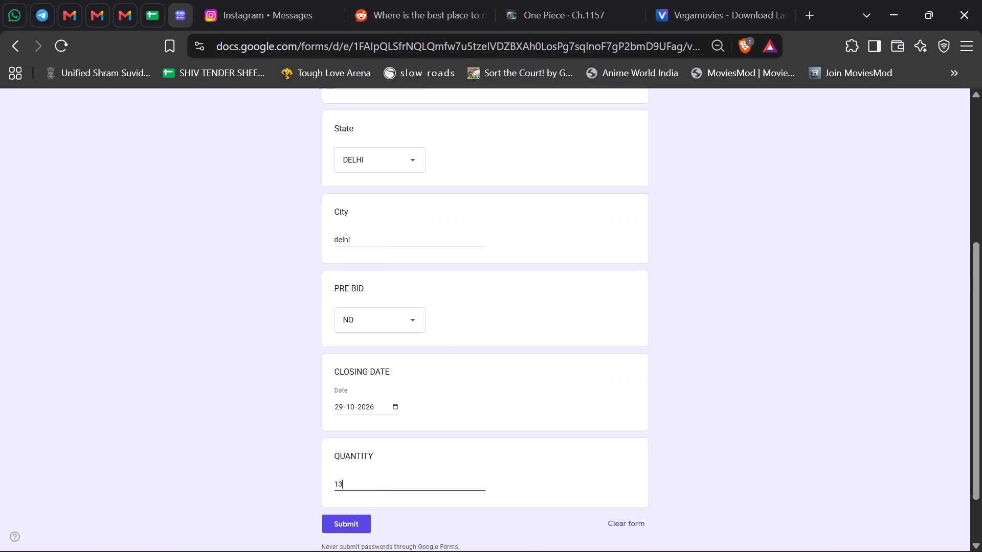
click(342, 528)
Open the linked Drive folder for bid GEM/2026/B/8121272 from the Daily Tender Sheet and close the previous bid's Drive tab.
key(ctrl+super+Left)
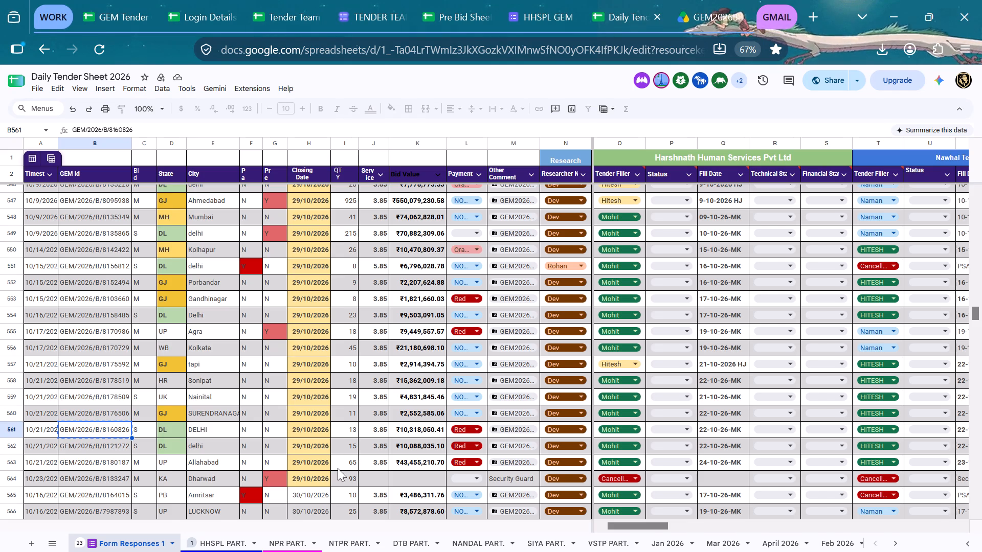
click(506, 445)
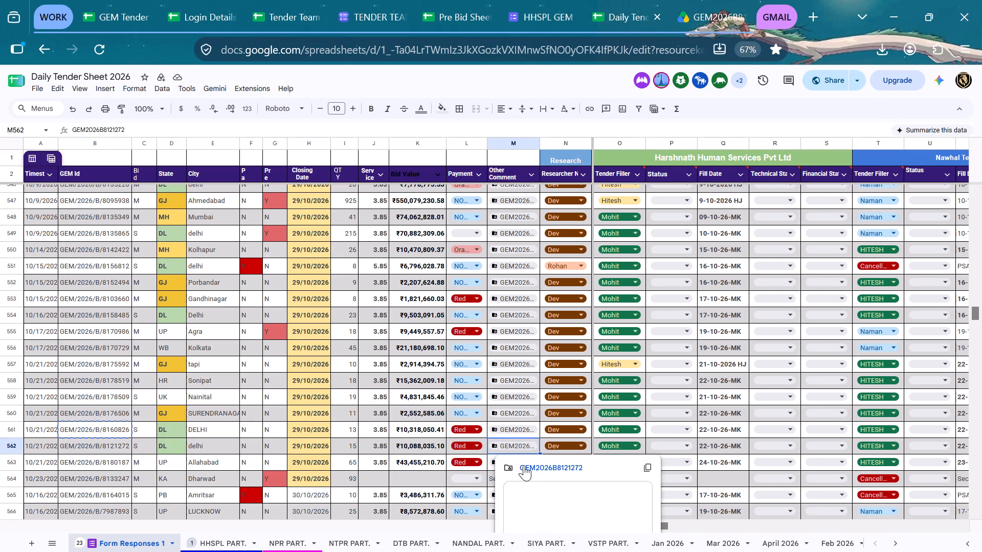
click(524, 465)
click(706, 23)
click(746, 11)
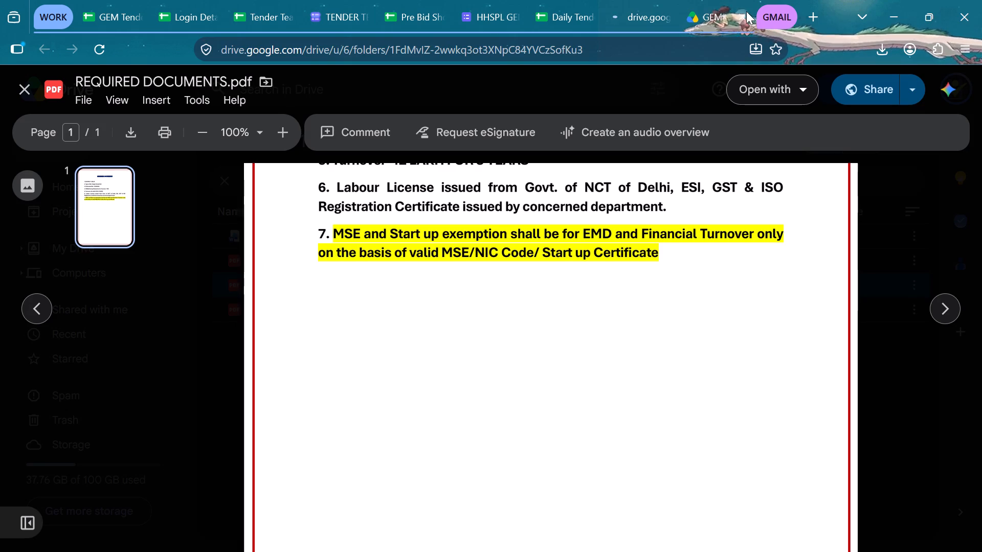
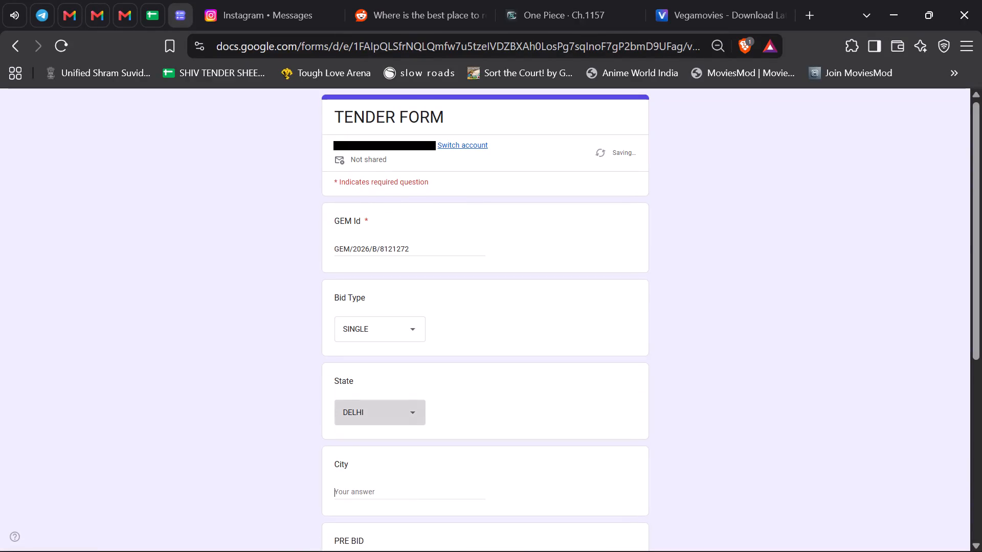
Complete bid GEM/2026/B/8121272's Tender Form with city delhi, pre bid NO, closing date 29-10-2026 and quantity 15, and submit it.
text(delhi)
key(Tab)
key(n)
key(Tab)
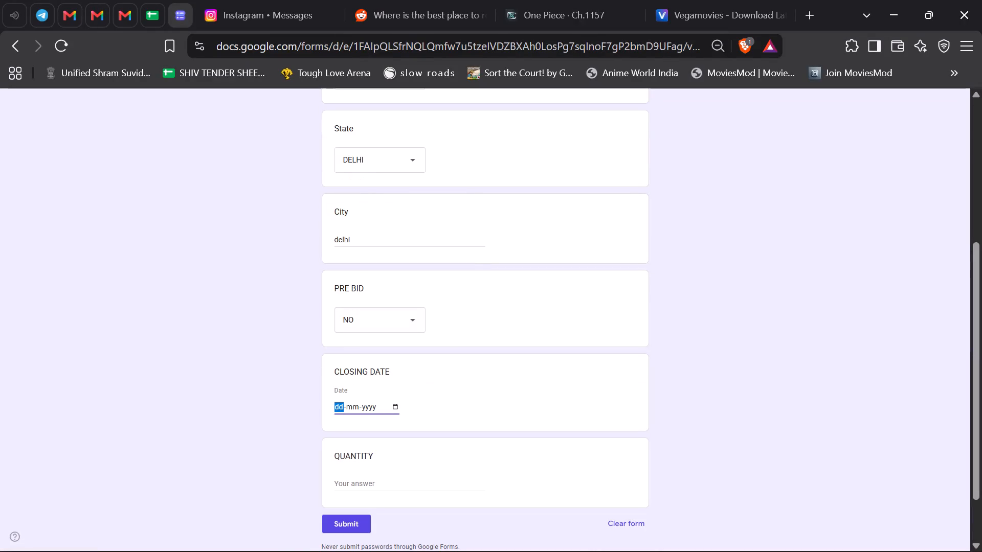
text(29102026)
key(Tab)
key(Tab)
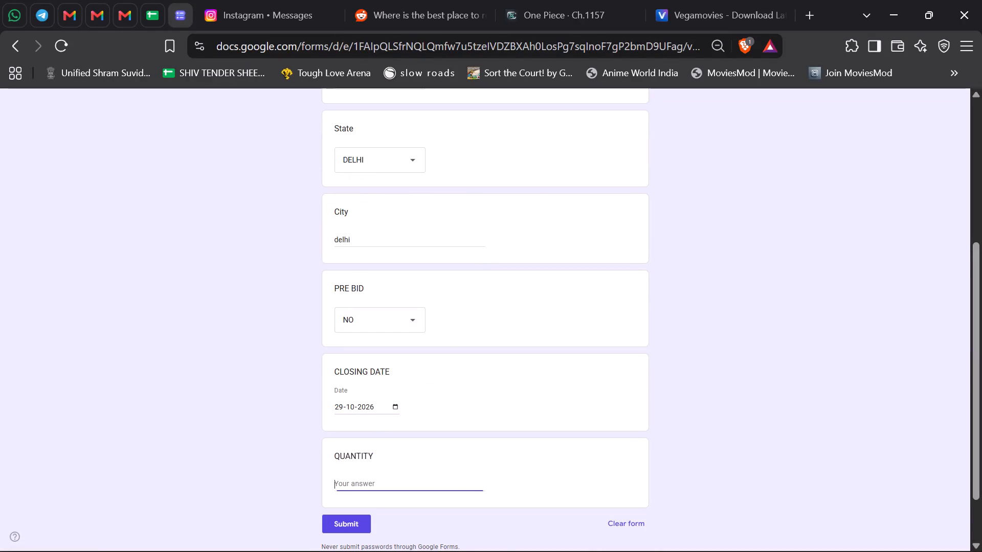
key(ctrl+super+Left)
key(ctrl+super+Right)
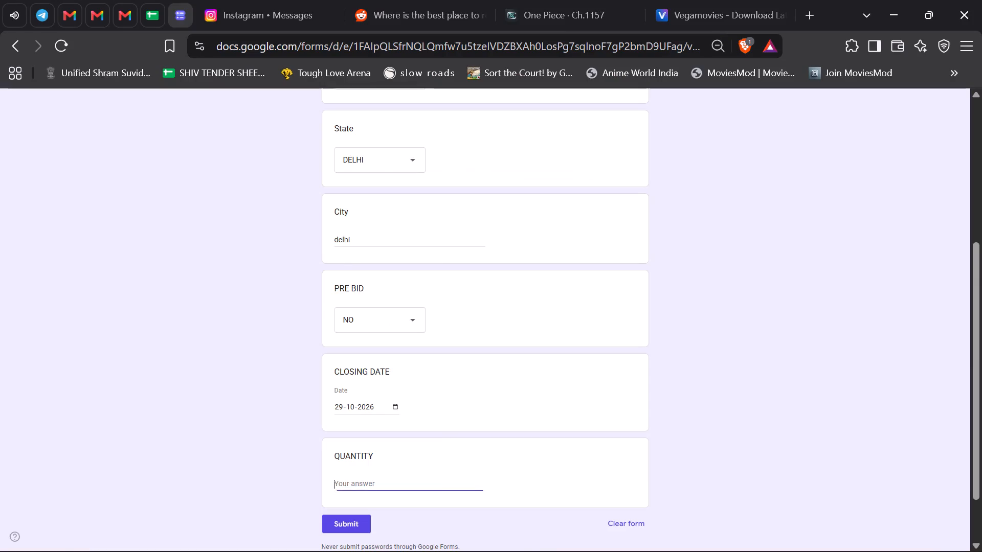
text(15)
scroll(372, 253, down, 4)
click(345, 466)
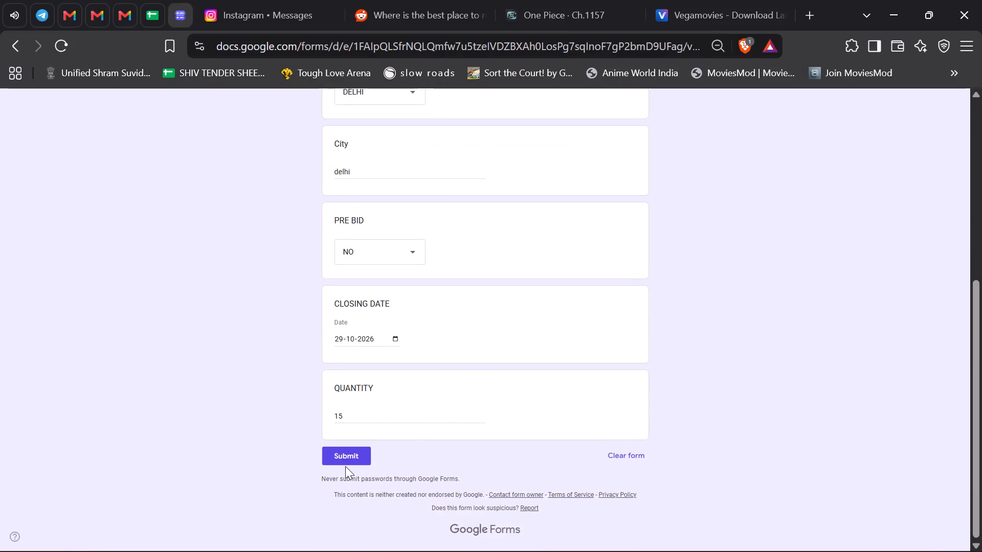
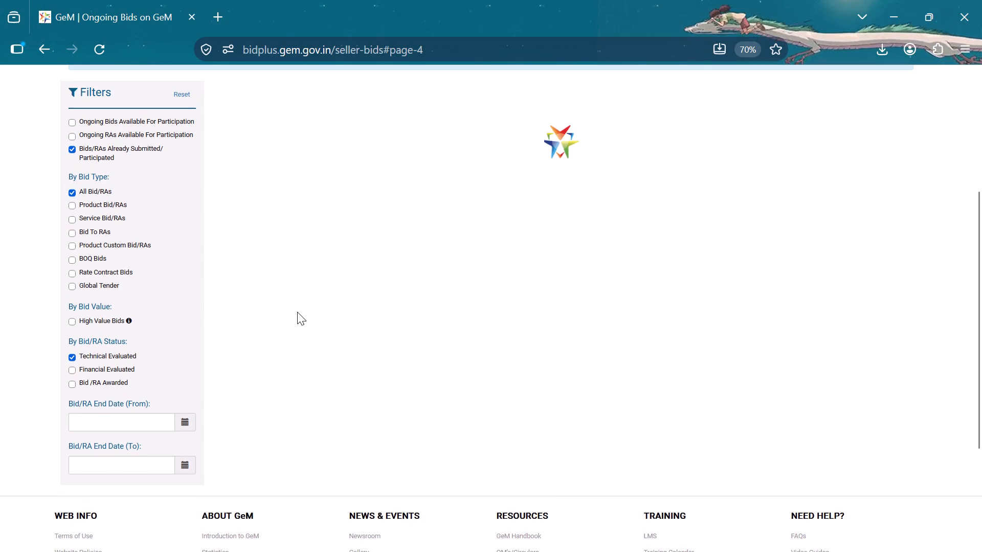
Go to page 5 of the GeM list of already submitted bids filtered by Technical Evaluated status.
ctrl+scroll(297, 312, down, 8)
ctrl+click(308, 311)
ctrl+scroll(308, 311, up, 1)
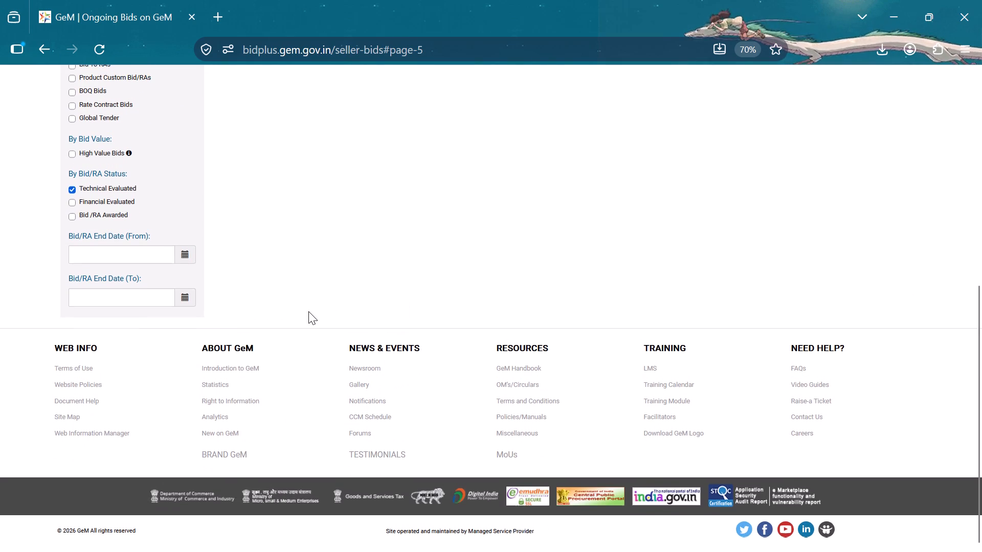
ctrl+scroll(308, 311, up, 1)
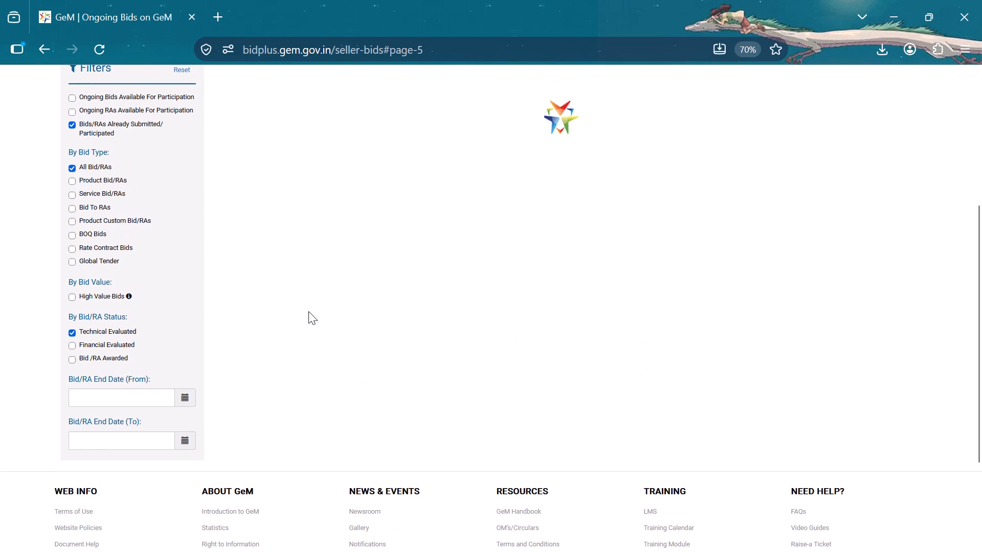
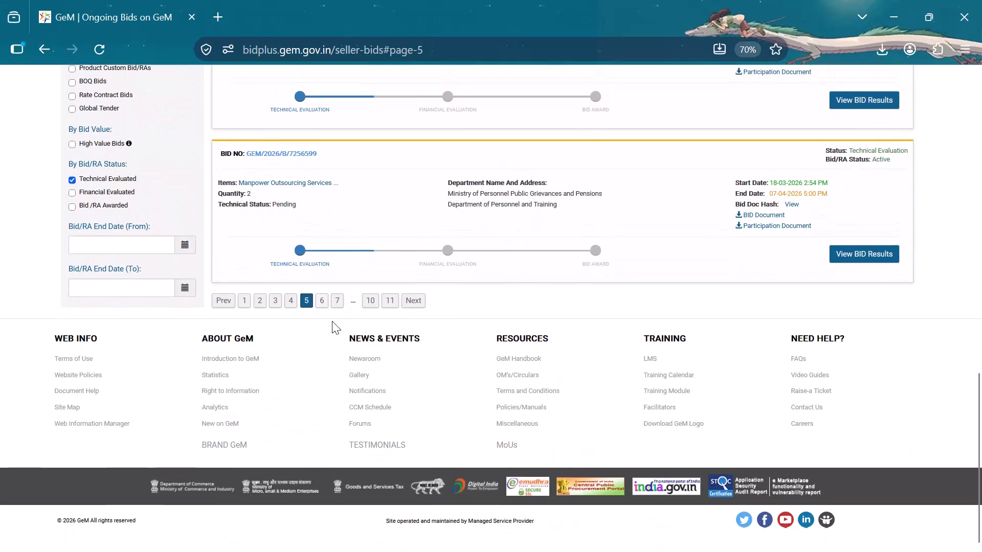
Go to page 6 of the already submitted bids filtered by Technical Evaluated status and look through its bid entries.
ctrl+click(328, 314)
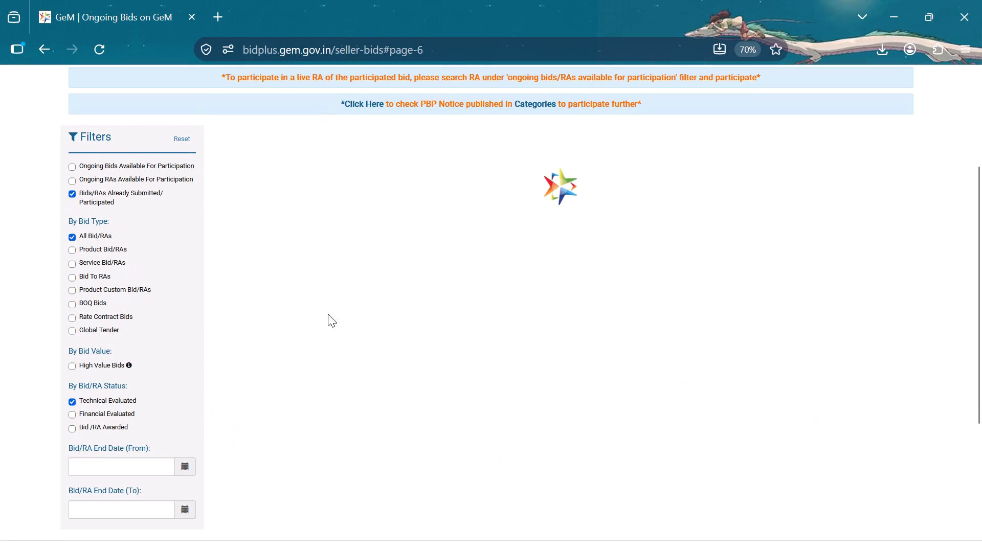
scroll(328, 314, up, 1)
scroll(328, 314, down, 6)
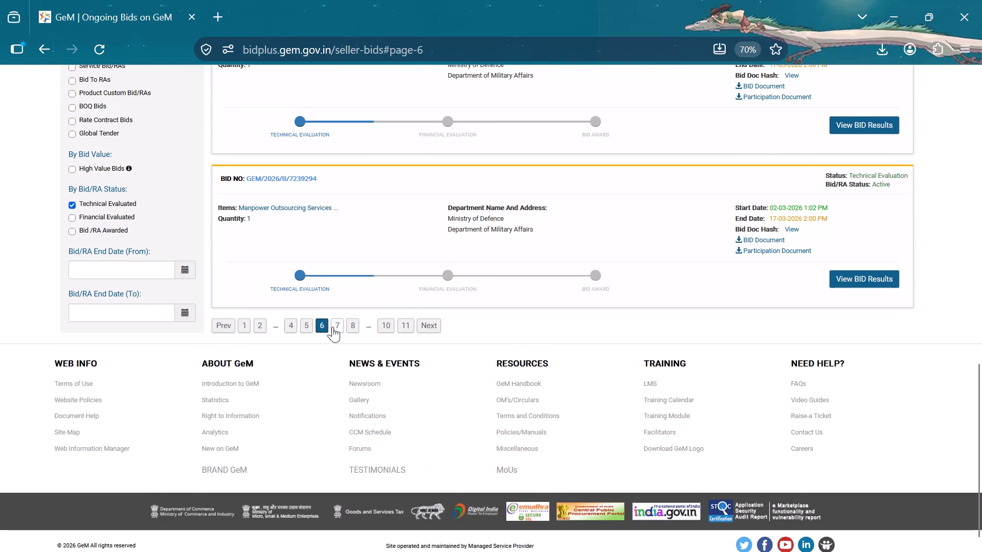
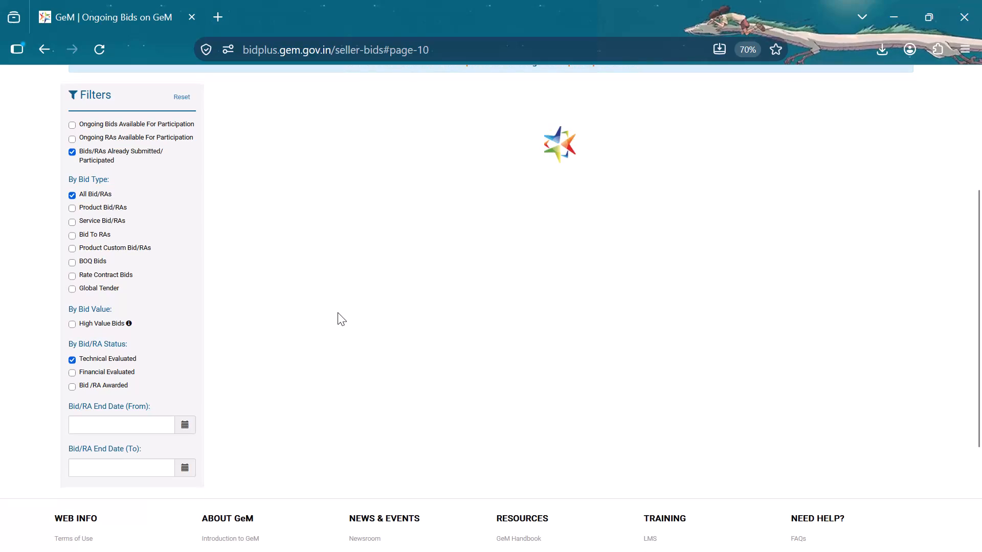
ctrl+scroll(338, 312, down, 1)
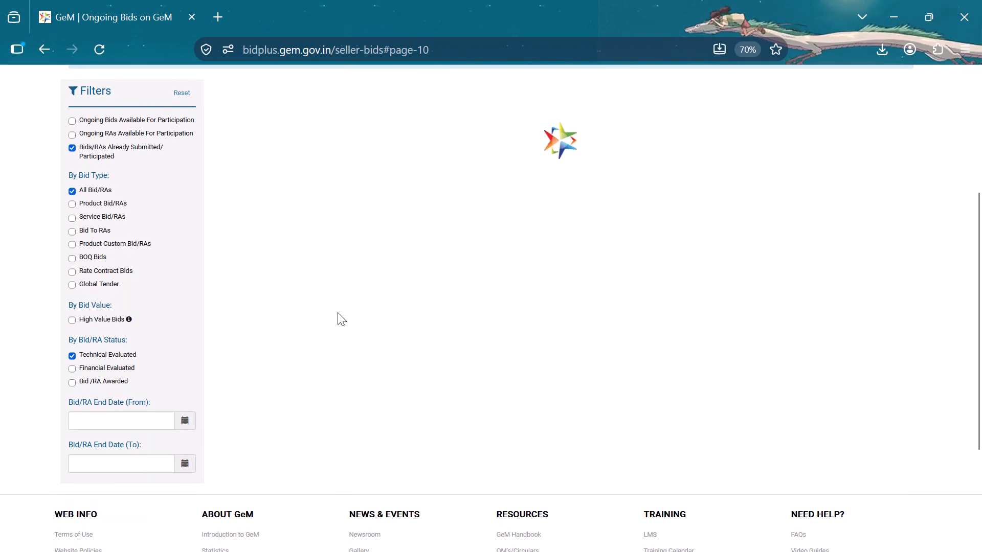
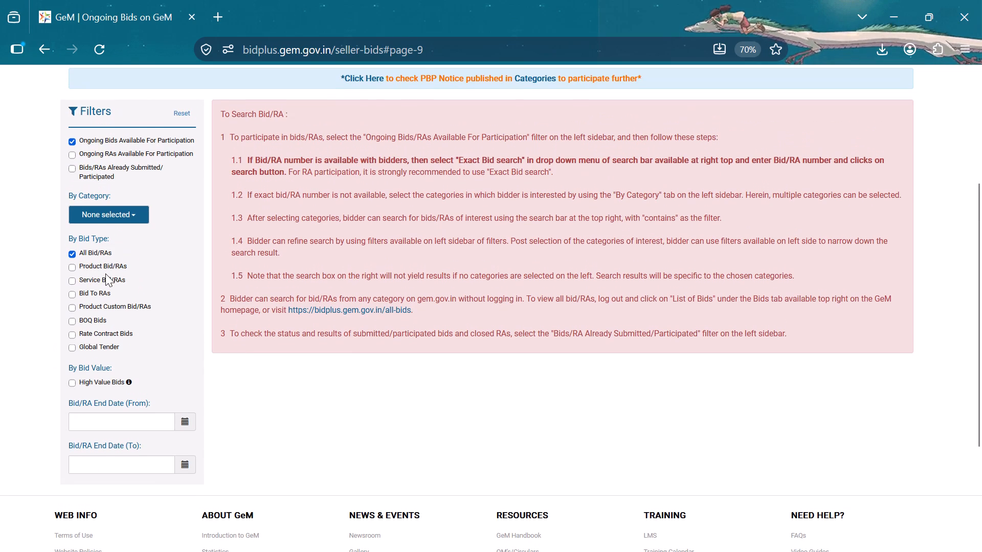
Filter the ongoing bids by the Service Bid/RAs bid type.
ctrl+click(105, 273)
ctrl+click(103, 280)
Select the Hiring Of Sanitation Service, Facility Management Services and all three Manpower Outsourcing Services categories as the bid category filter.
ctrl+click(116, 216)
ctrl+click(147, 174)
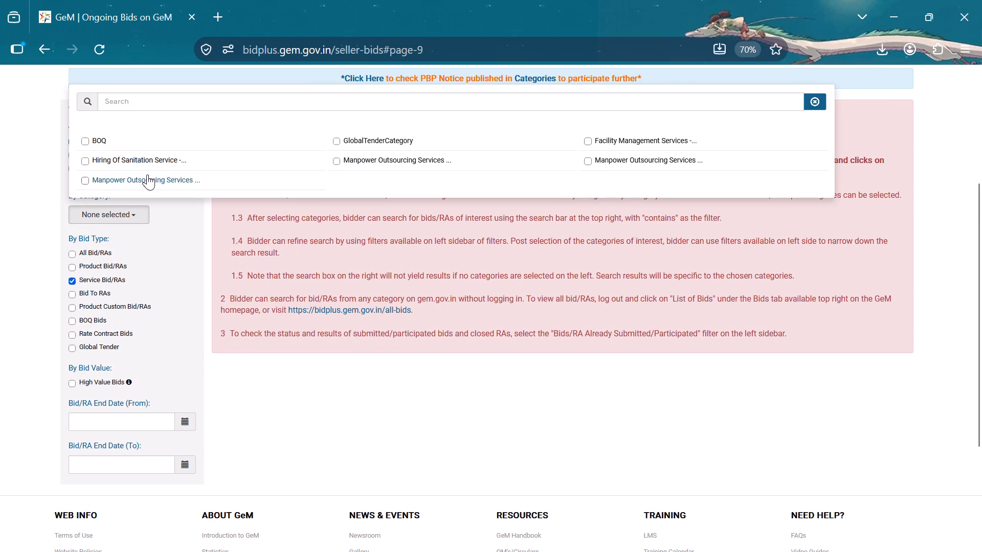
ctrl+click(148, 159)
ctrl+click(372, 159)
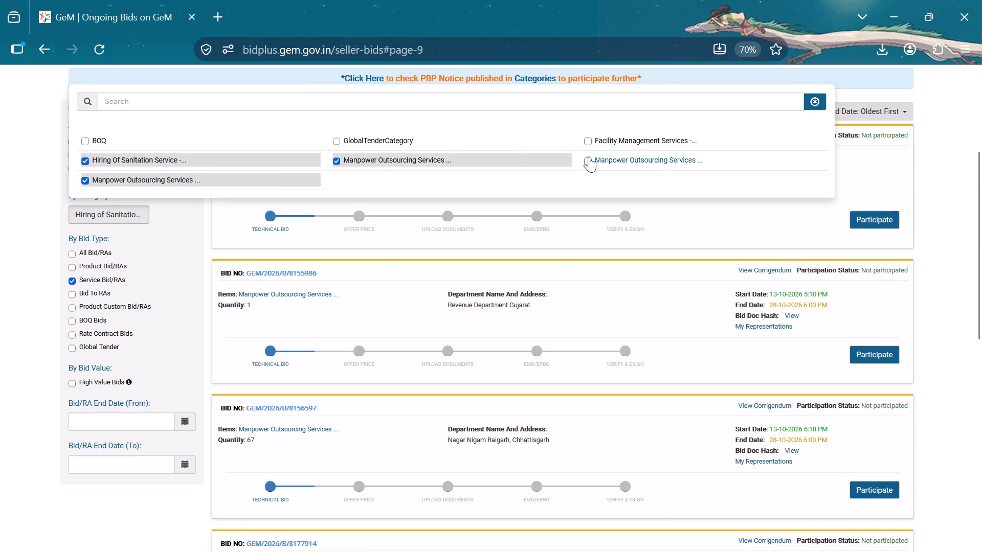
ctrl+click(589, 156)
ctrl+click(589, 145)
ctrl+double_click(589, 145)
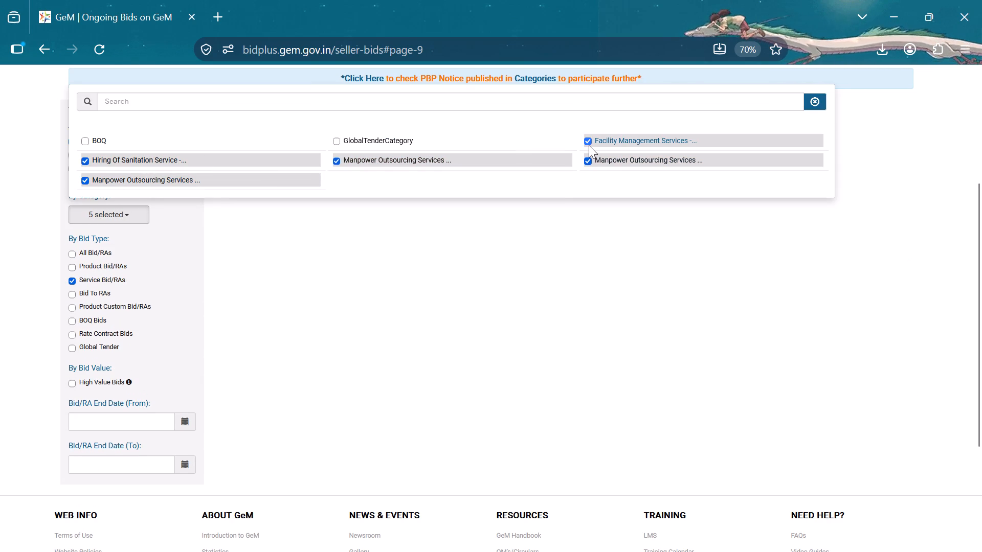
ctrl+click(371, 305)
ctrl+scroll(371, 304, up, 2)
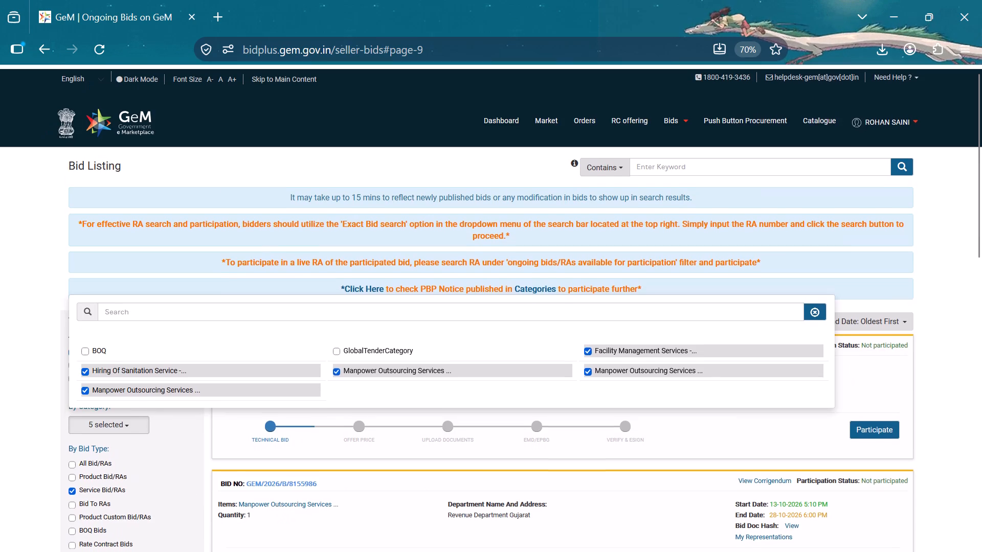
ctrl+click(372, 276)
Set the Bid/RA end date range to start from 2026-10-29 and open the date picker for its closing date.
ctrl+scroll(295, 372, down, 7)
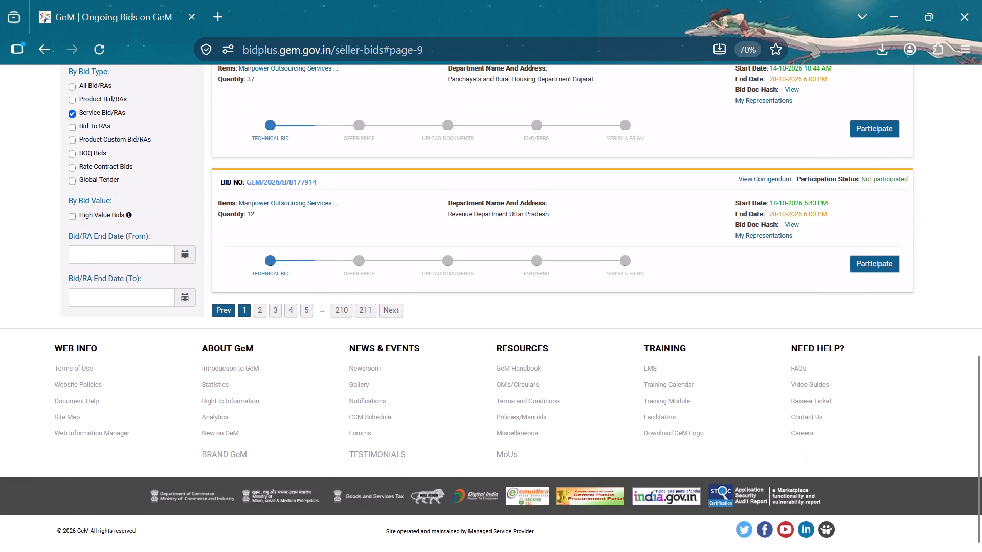
ctrl+click(135, 257)
ctrl+click(163, 376)
ctrl+click(135, 290)
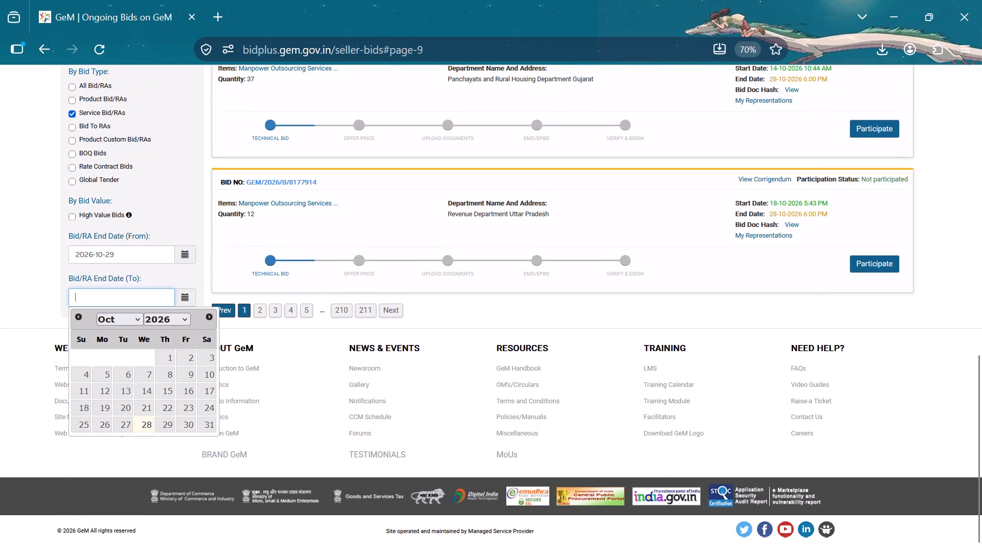
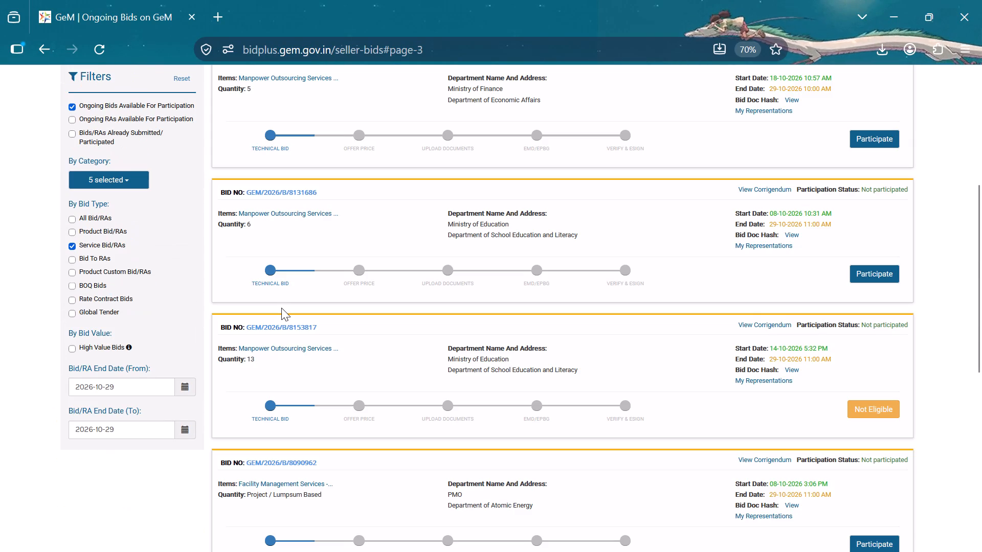
Open the bid document for GEM/2026/B/8097759, examine its bid details, qualification requirements and consignee location, and return to the ongoing bids list.
ctrl+scroll(281, 308, up, 1)
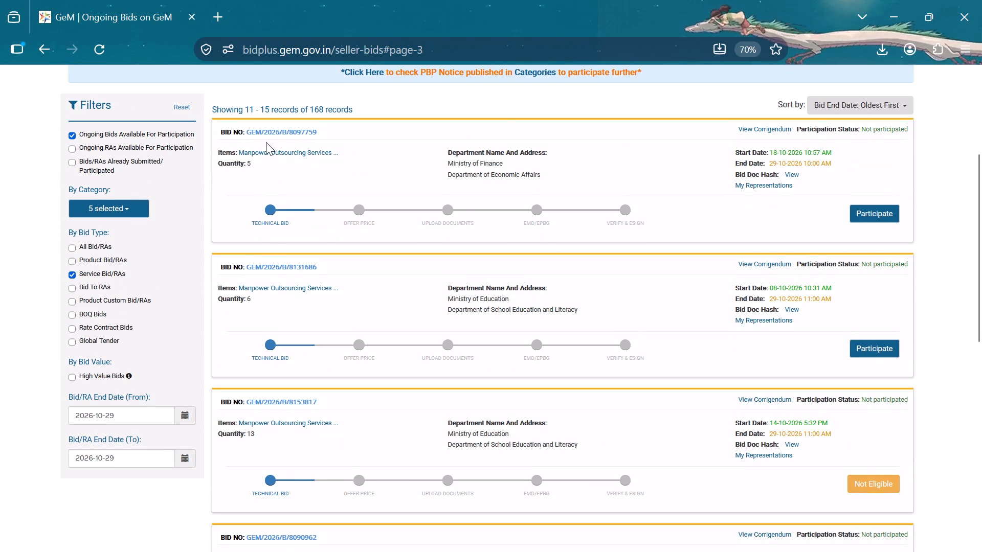
ctrl+click(269, 130)
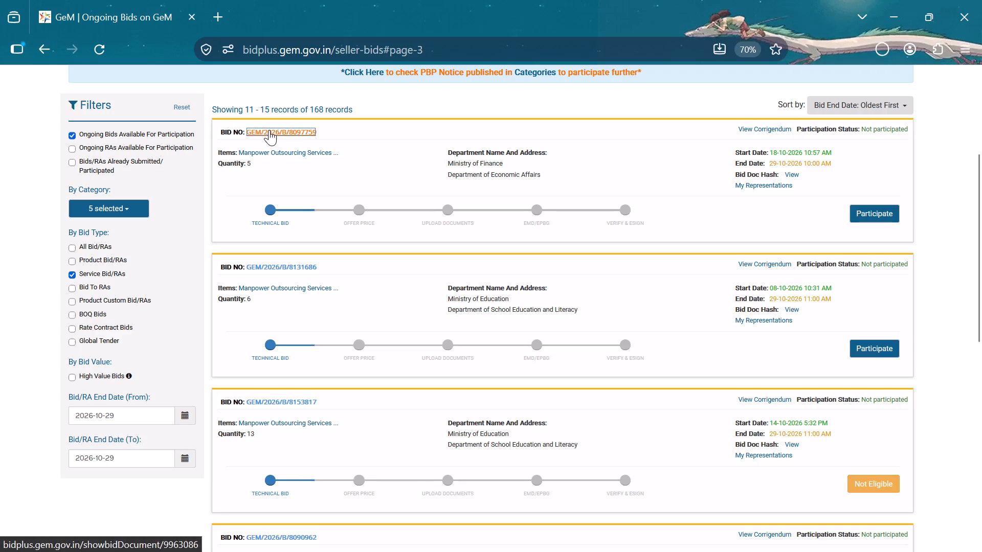
ctrl+click(339, 252)
ctrl+scroll(442, 351, down, 2)
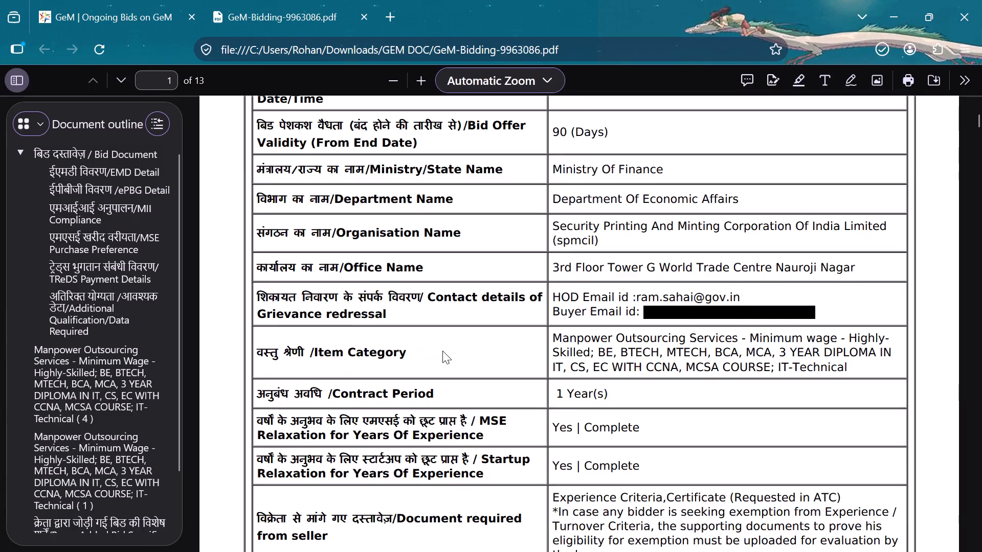
ctrl+scroll(442, 351, down, 20)
ctrl+scroll(442, 351, down, 8)
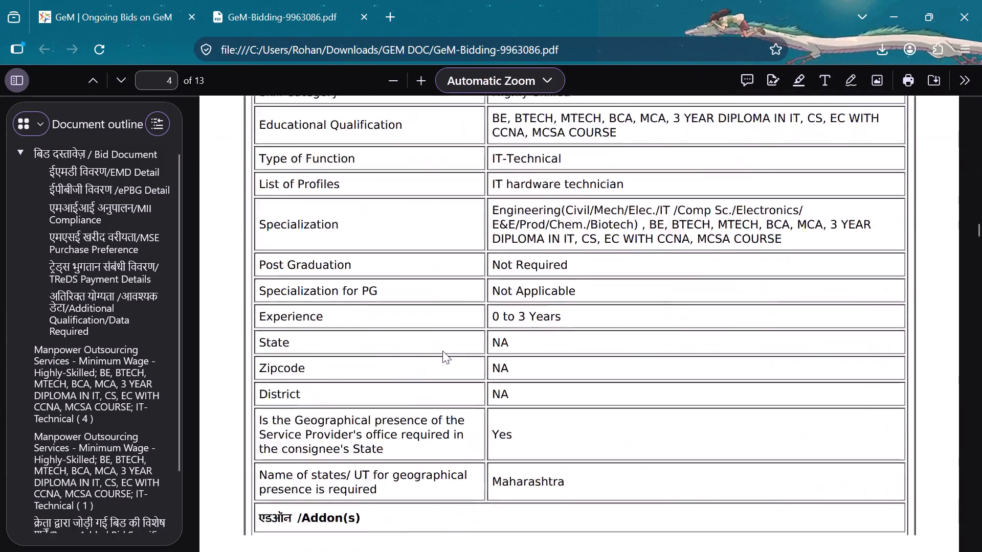
ctrl+scroll(442, 351, down, 16)
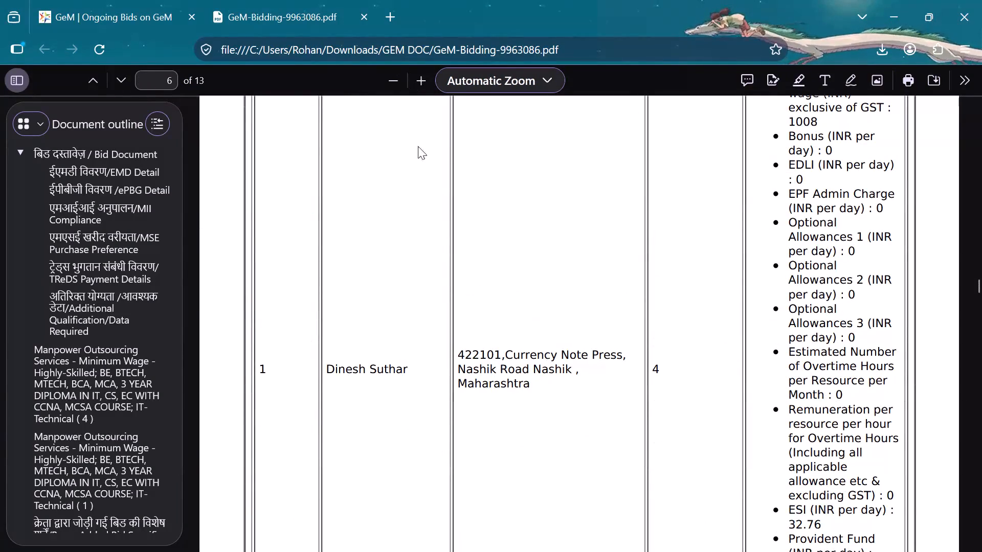
ctrl+scroll(314, 58, down, 1)
ctrl+click(132, 0)
ctrl+scroll(350, 256, down, 2)
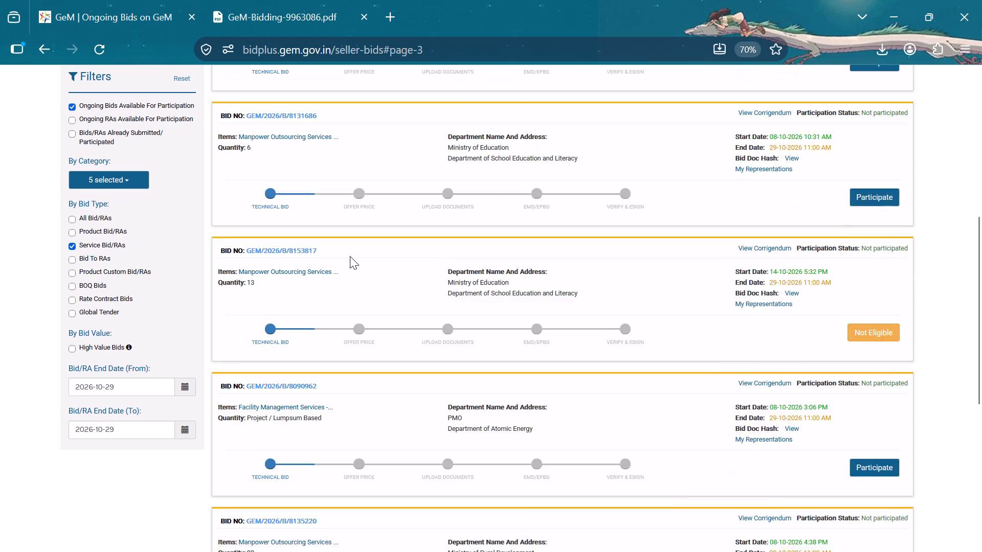
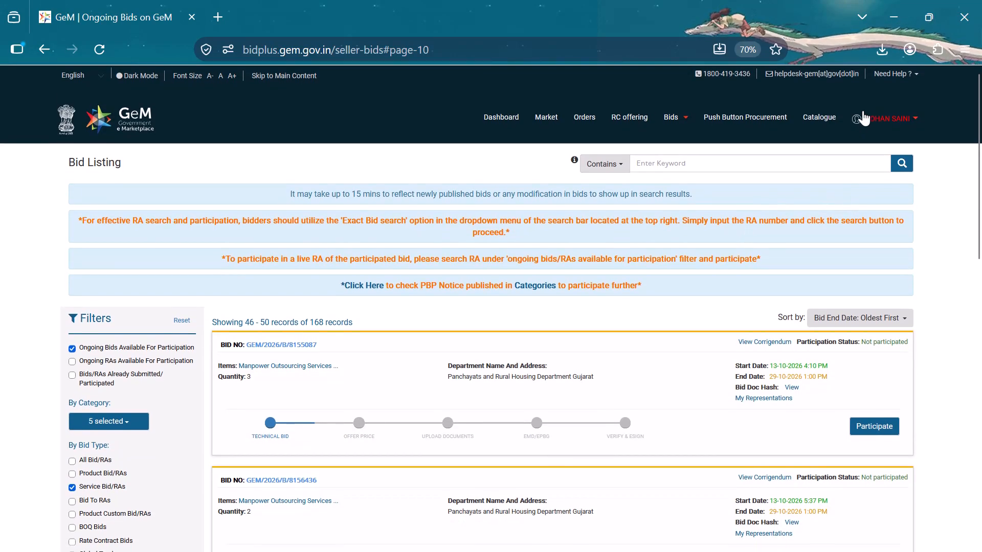
Log out of the GeM seller account and go back to the previous page.
ctrl+click(874, 165)
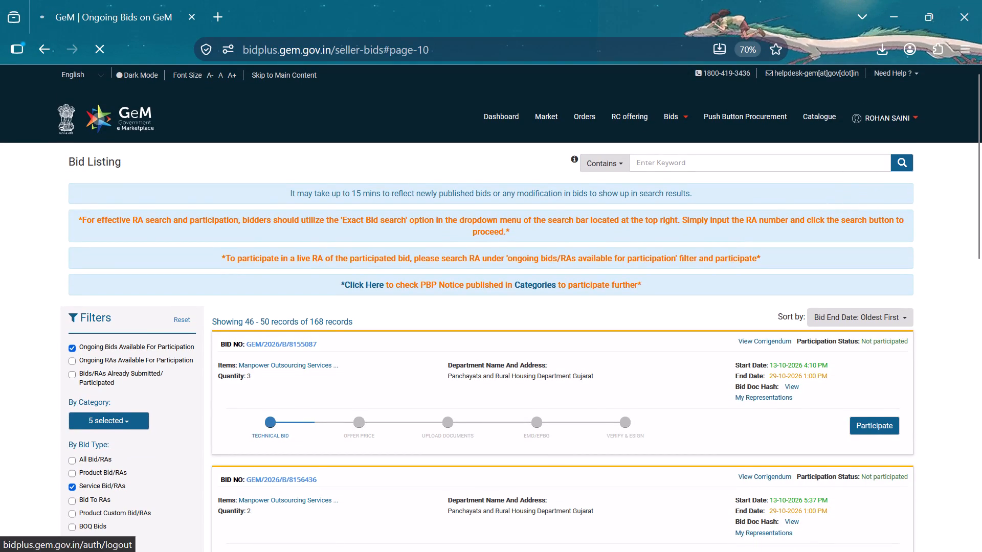
ctrl+click(49, 52)
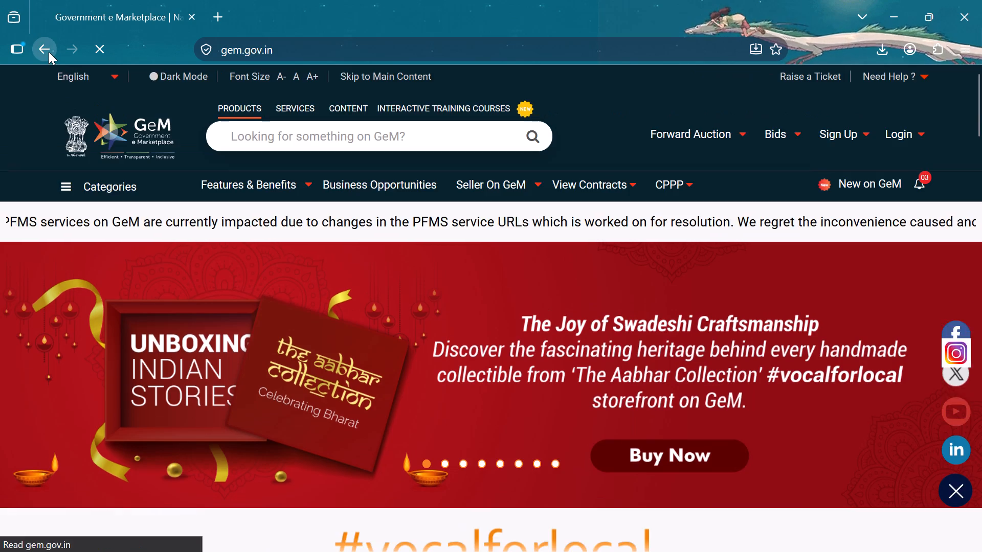
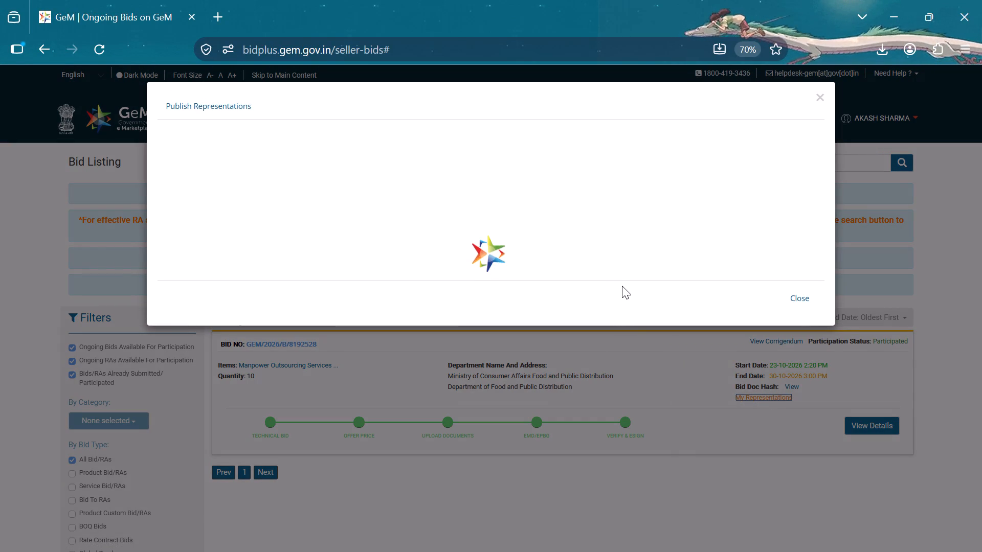
Close the representations window, open the Bid Participation Document for bid GEM/2026/B/8192528, and examine its offer sections and uploaded documents list.
click(798, 298)
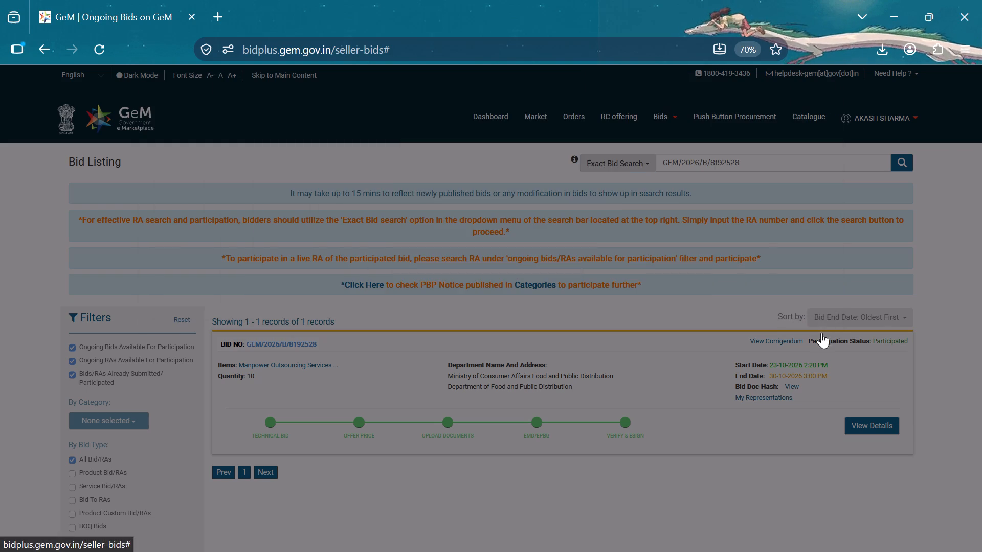
click(862, 421)
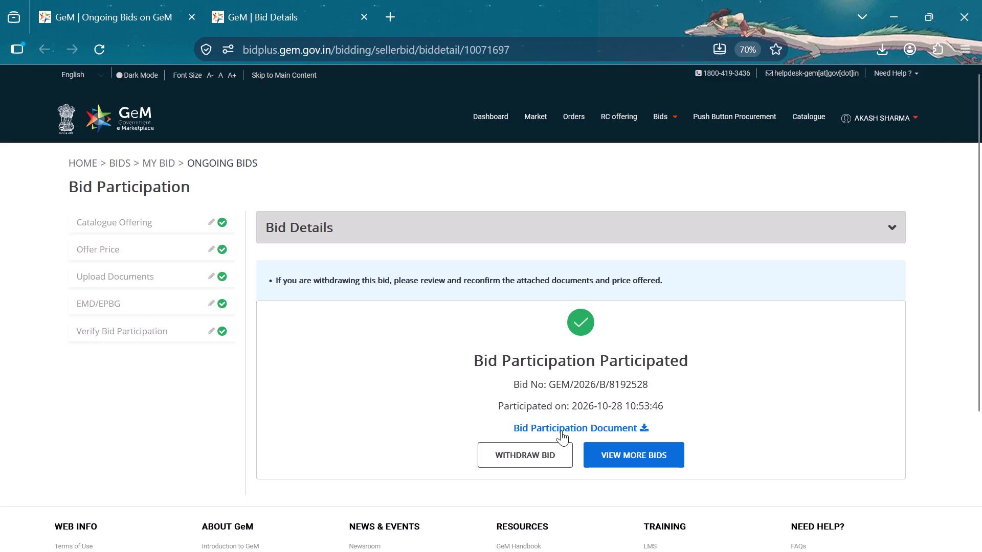
click(561, 432)
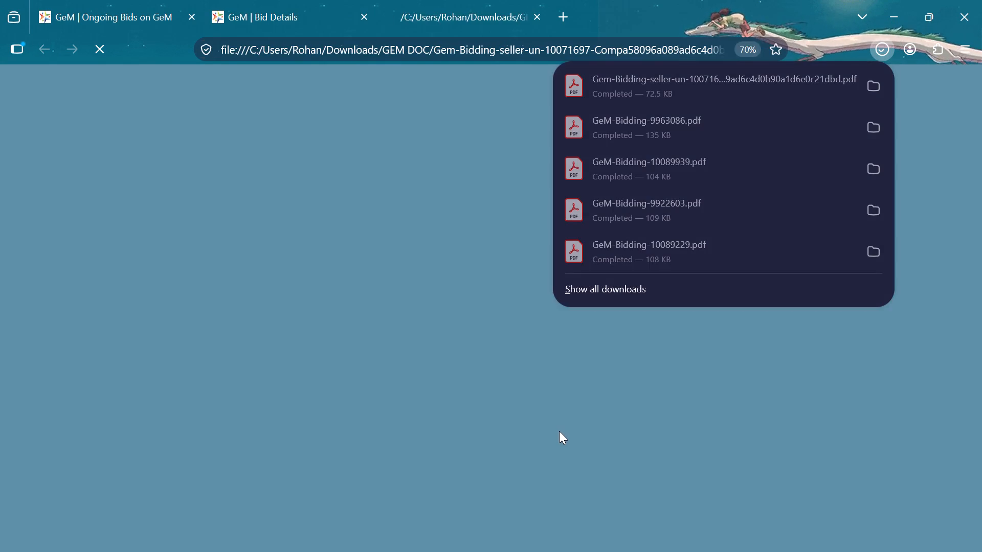
click(457, 361)
scroll(457, 361, down, 14)
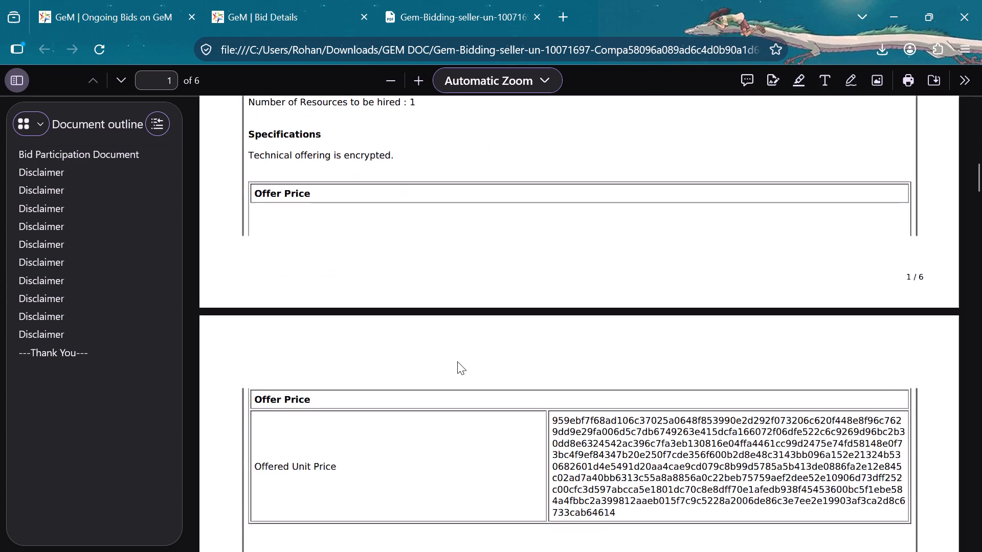
scroll(457, 361, down, 20)
scroll(457, 361, down, 9)
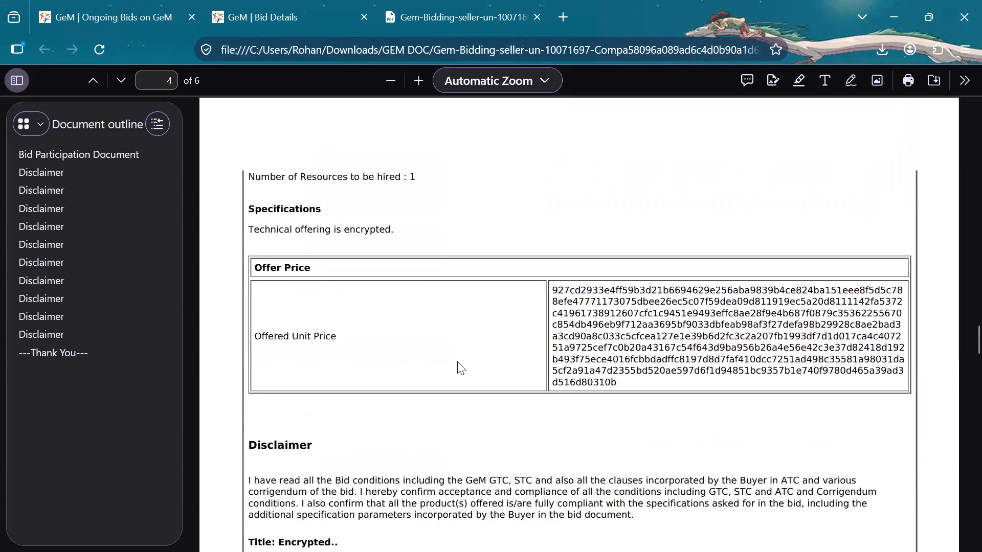
scroll(457, 361, down, 11)
scroll(457, 361, up, 6)
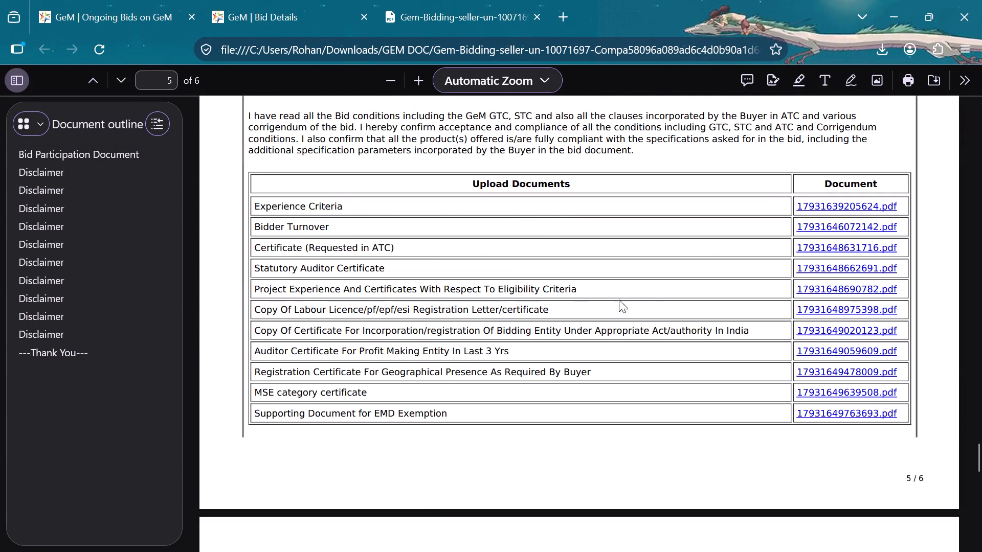
Open the uploaded Certificate (Requested in ATC) file and read through its index of additional, company and technical documents.
click(804, 248)
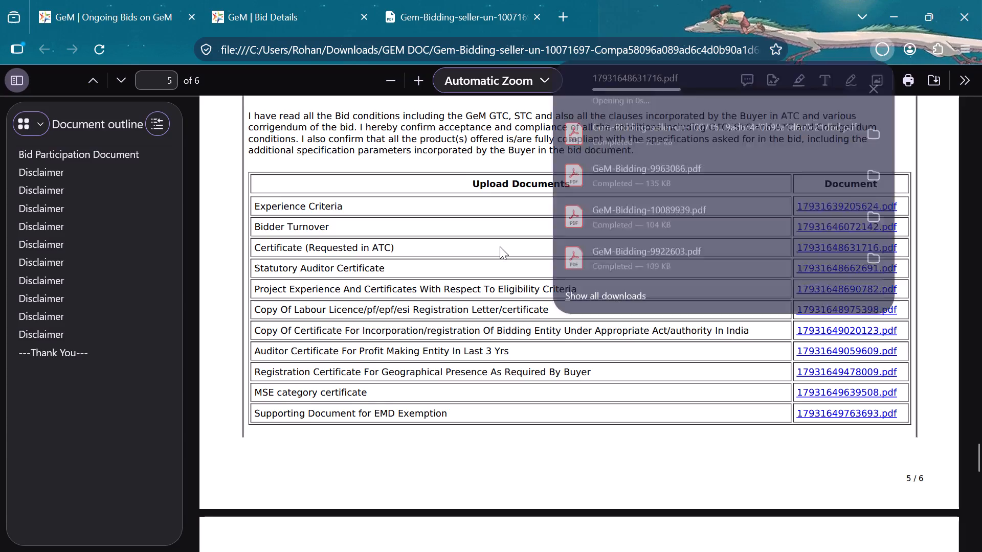
click(500, 246)
scroll(500, 246, down, 1)
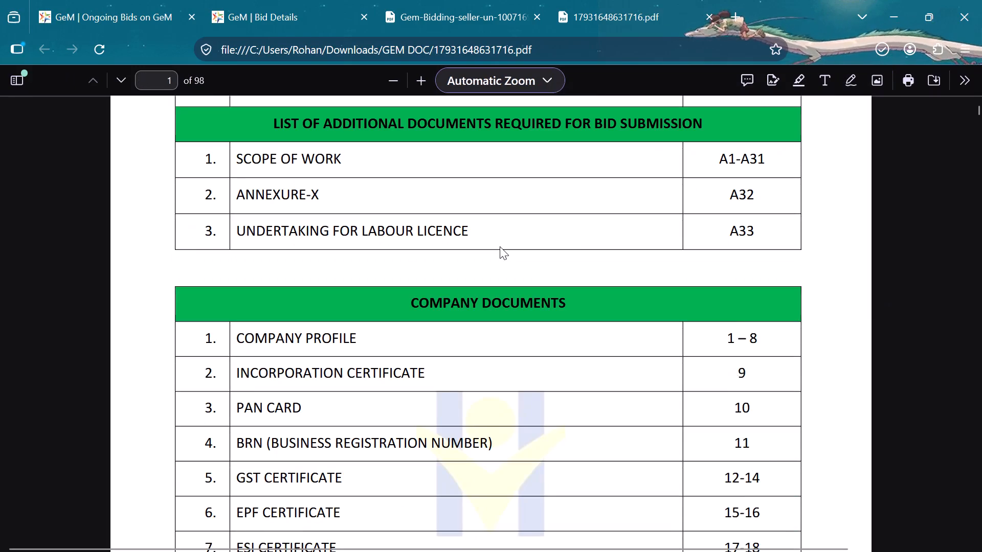
scroll(500, 246, down, 4)
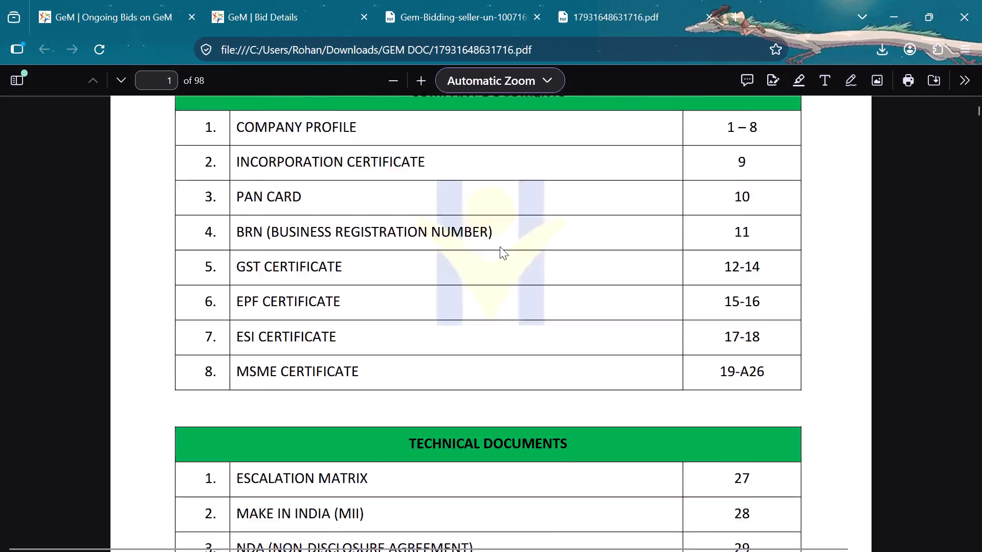
scroll(500, 246, down, 12)
Go to page 32 of the certificate file and examine the tenderer details, document checklist, Price Bid and Annexure-X pages.
drag(159, 77, 218, 61)
text(32)
key(Return)
scroll(327, 307, up, 9)
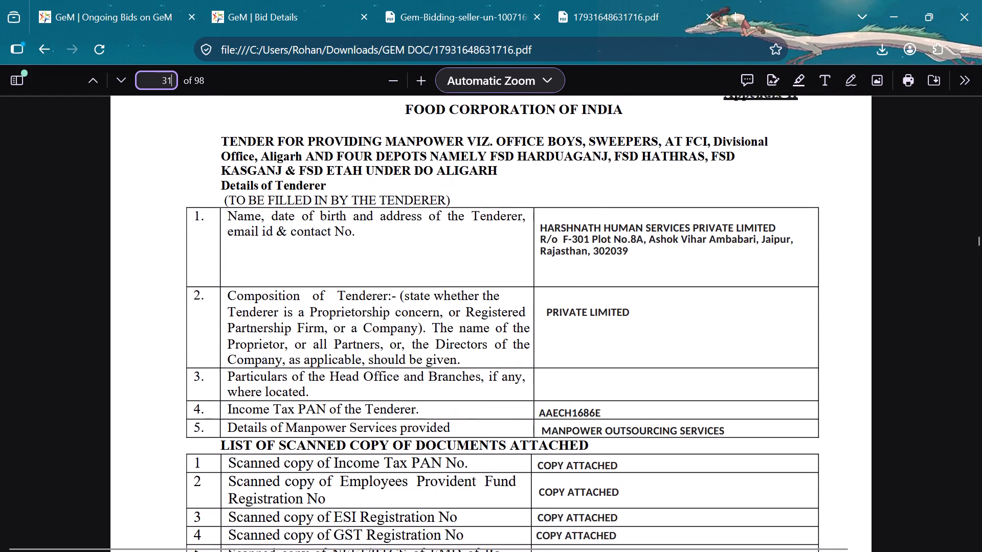
scroll(327, 307, down, 20)
scroll(327, 307, down, 6)
scroll(327, 307, up, 11)
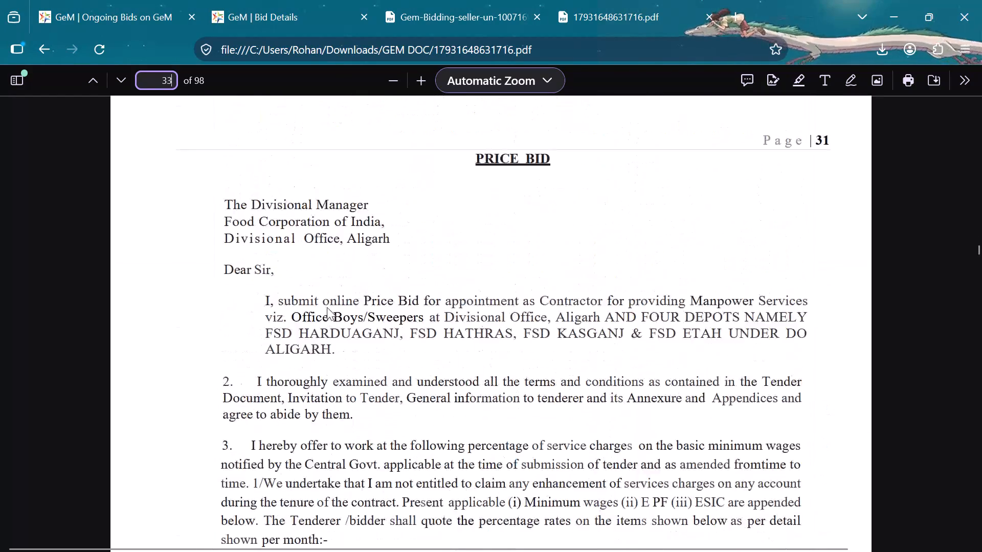
scroll(327, 307, up, 4)
scroll(327, 307, down, 2)
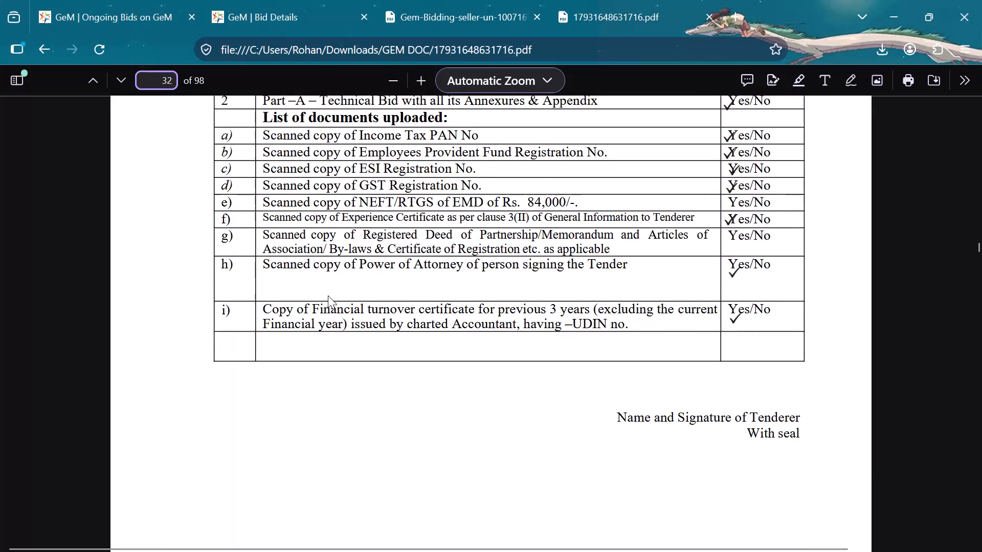
scroll(328, 295, down, 1)
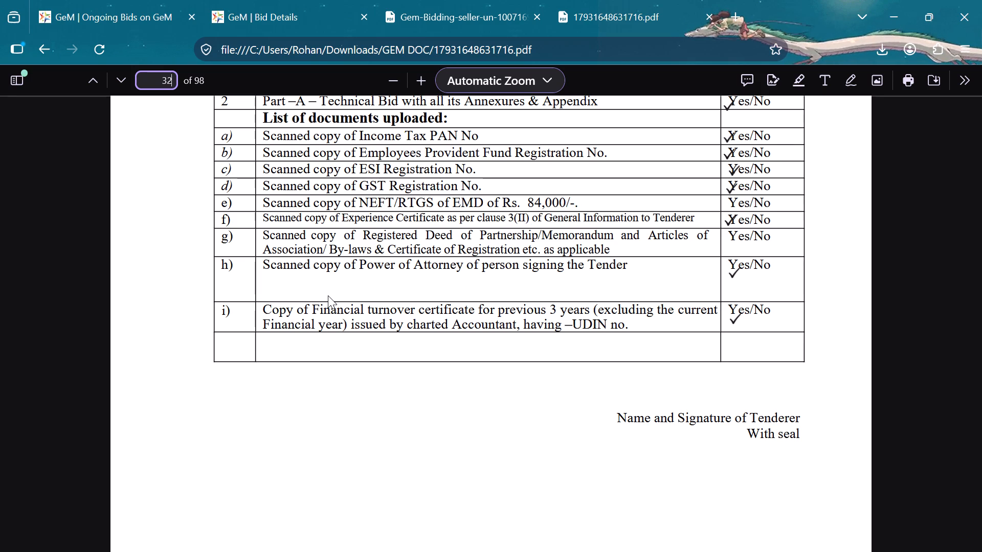
scroll(328, 295, down, 6)
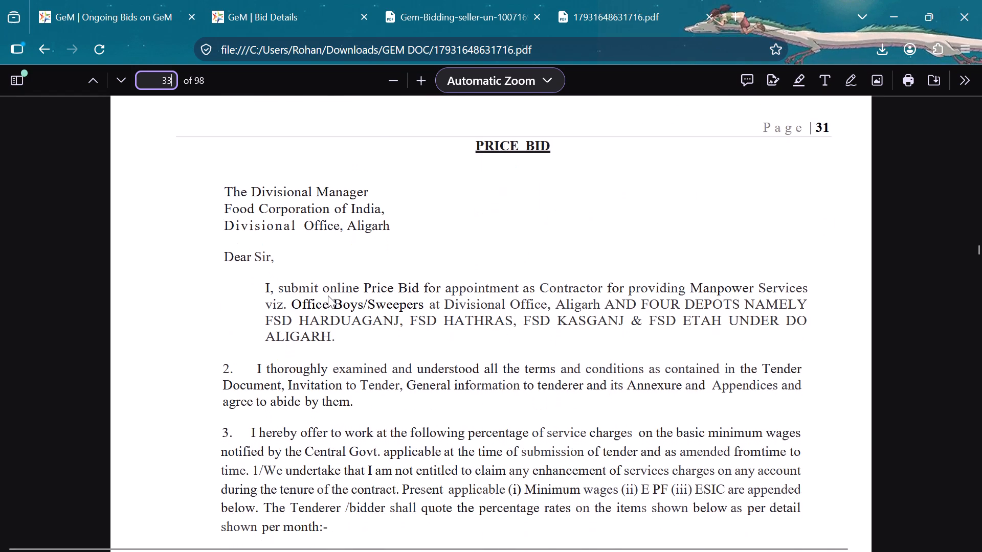
scroll(328, 295, down, 16)
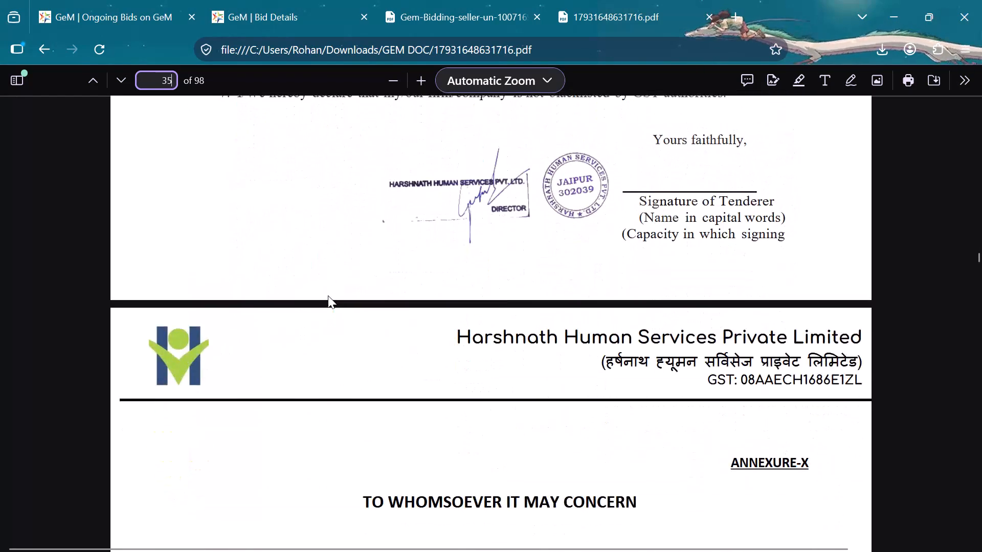
scroll(328, 295, down, 5)
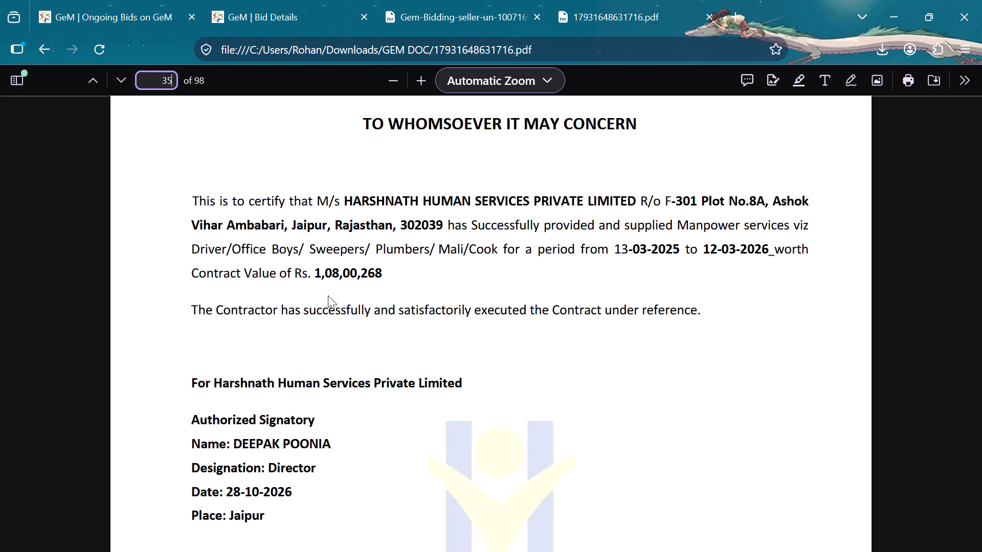
scroll(328, 295, down, 1)
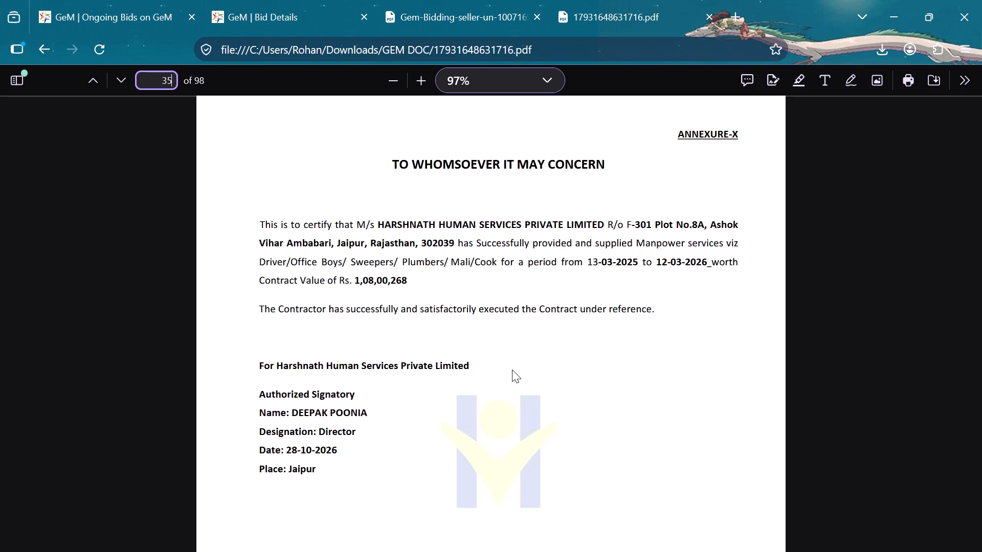
Return to the GeM bid listing and log out of the seller account.
click(158, 2)
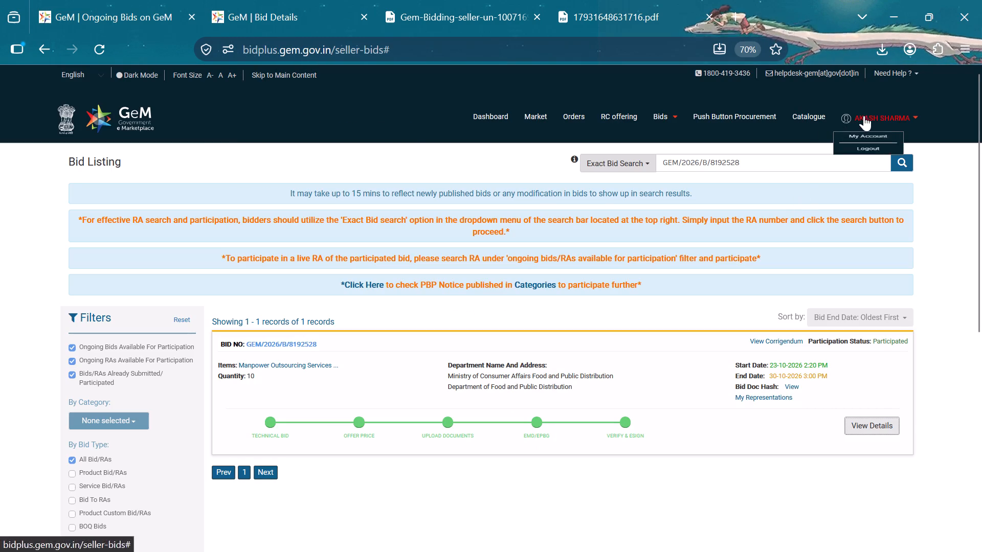
click(871, 154)
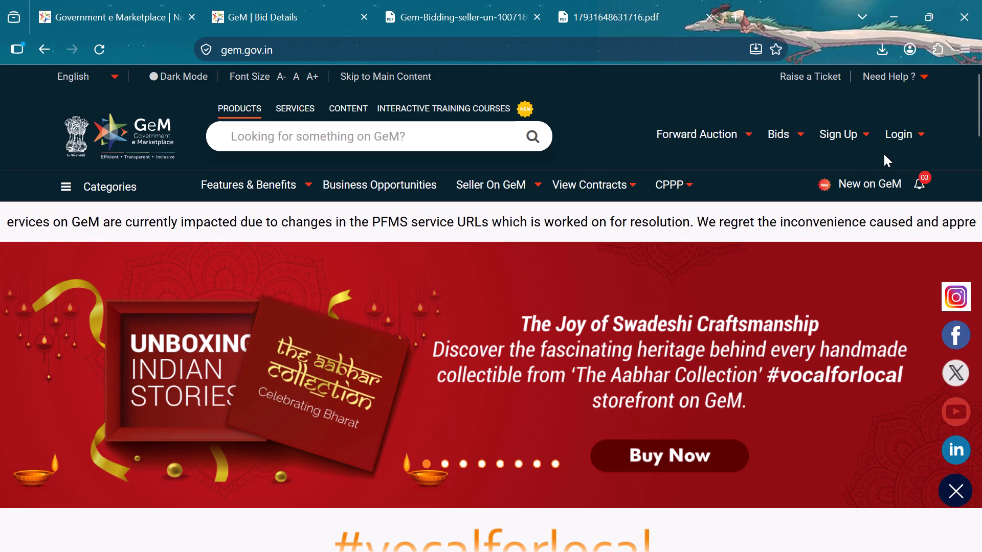
Go back through the open bid files to the Bid Participation Document and review its earlier offer price pages.
click(596, 0)
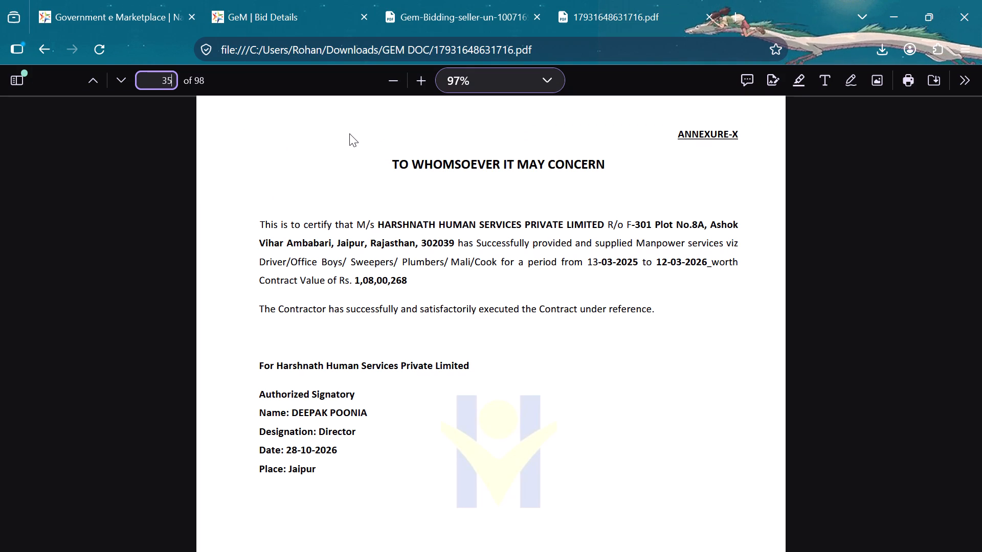
click(334, 0)
click(489, 0)
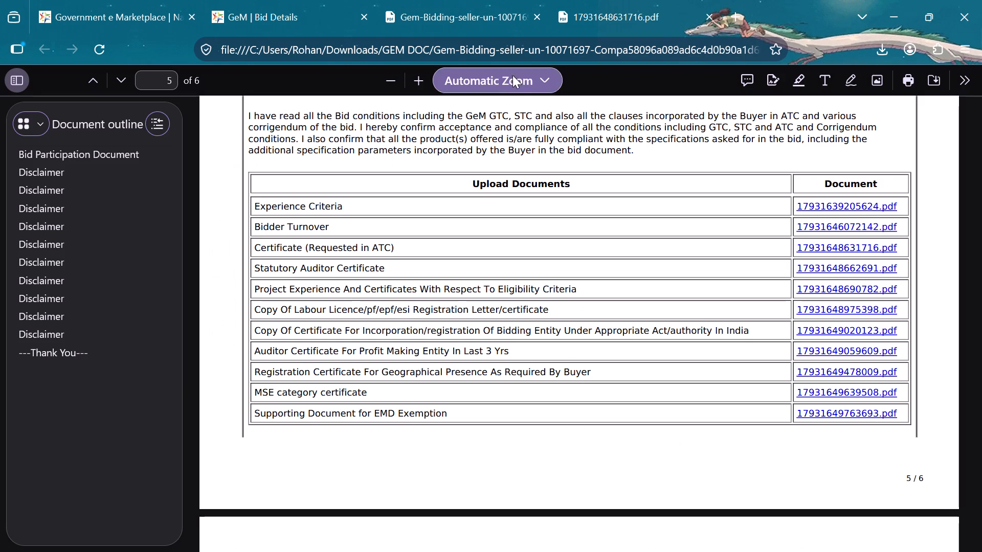
scroll(603, 272, up, 17)
scroll(603, 272, up, 6)
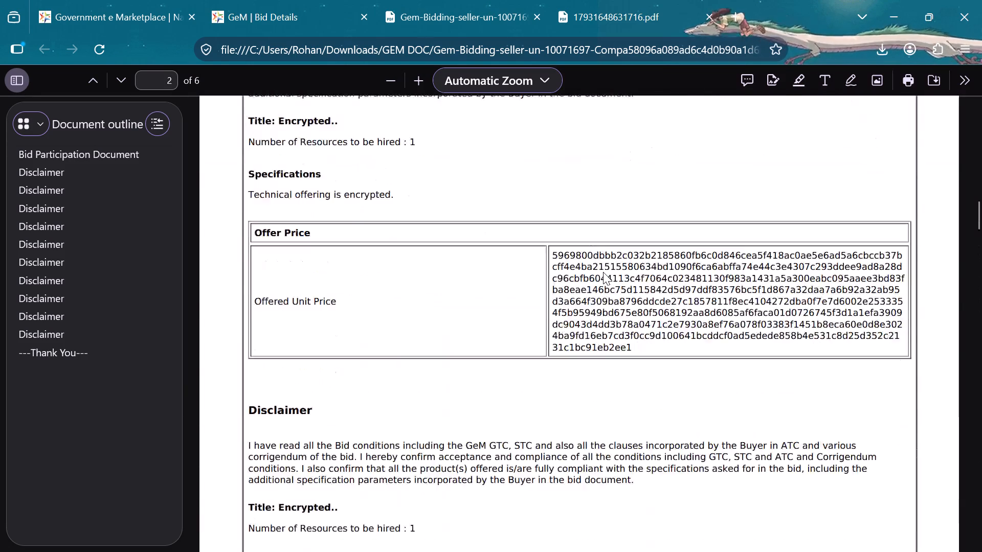
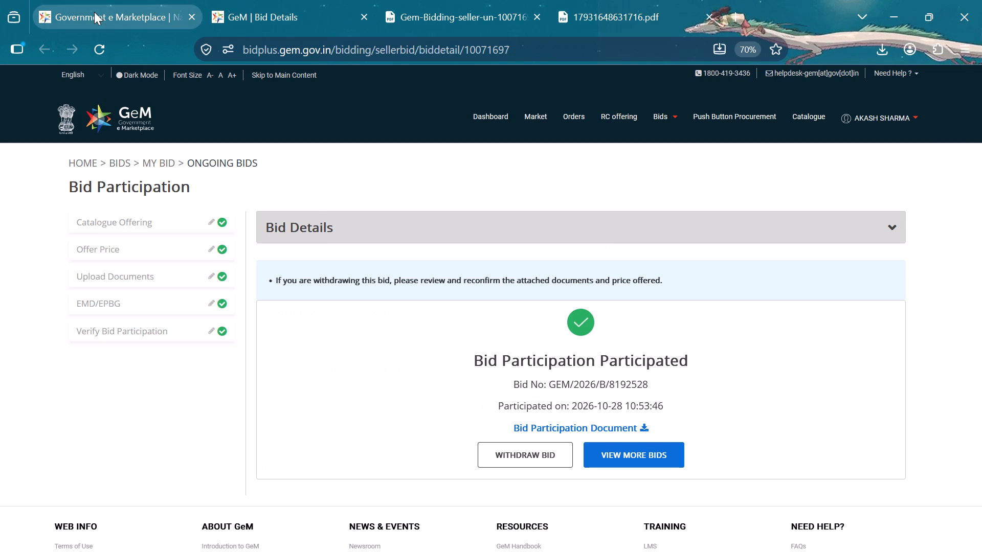
Look back through the open certificate file, bidding document and bid participation page, and return to the GeM home page.
click(96, 12)
click(615, 14)
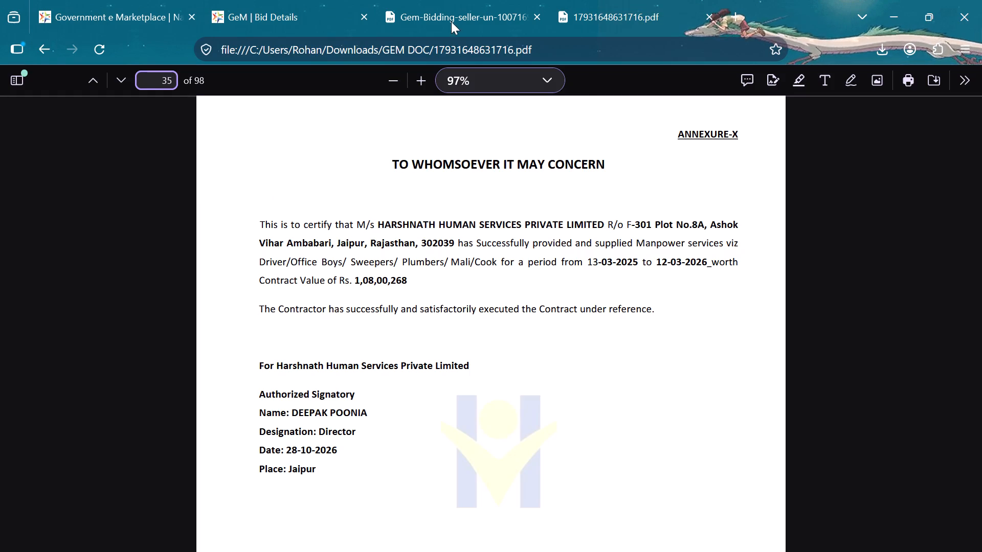
click(451, 20)
click(296, 7)
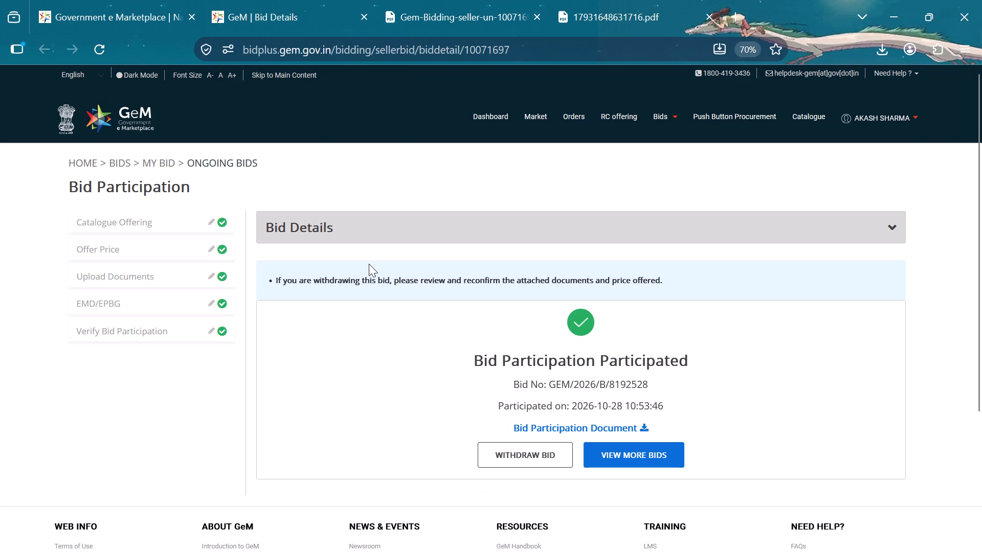
click(110, 1)
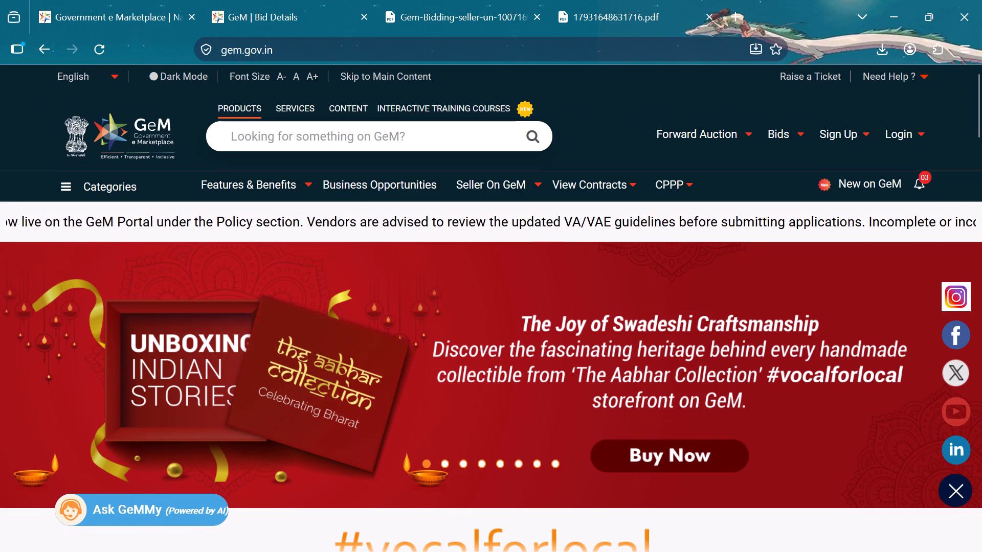
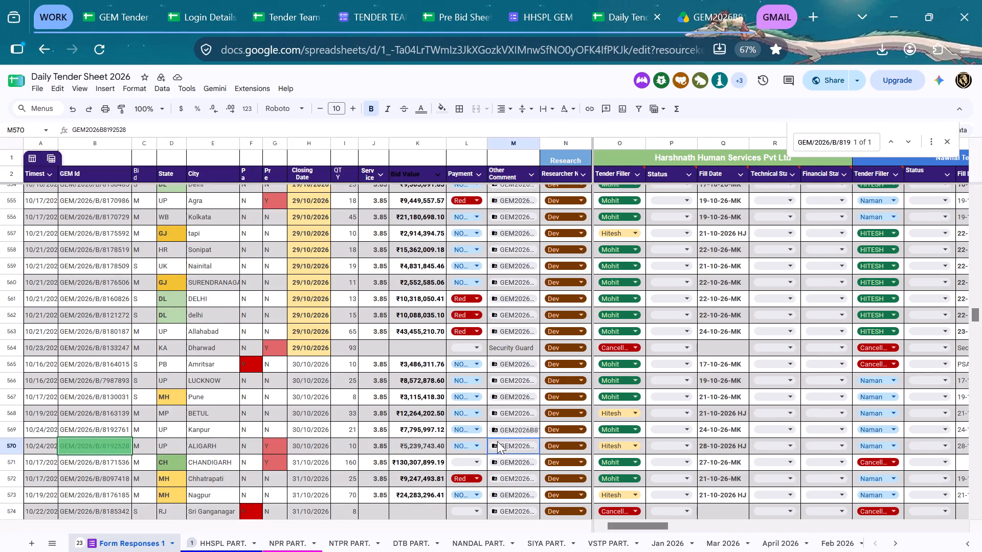
Open LETTERHEAD.docx from the Drive folder linked to the Aligarh bid GEM2026B8192528 in the Daily Tender Sheet.
click(508, 451)
click(510, 444)
click(530, 462)
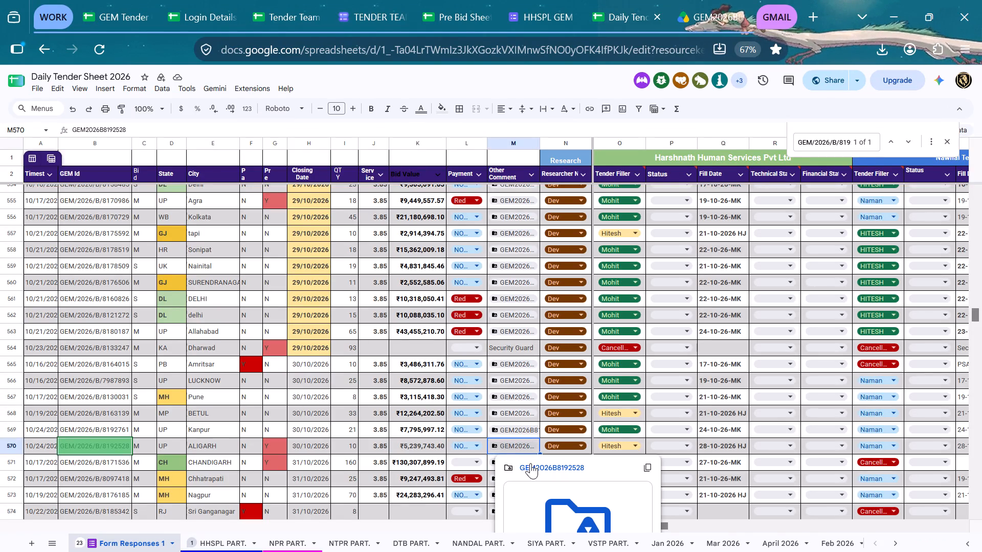
click(531, 465)
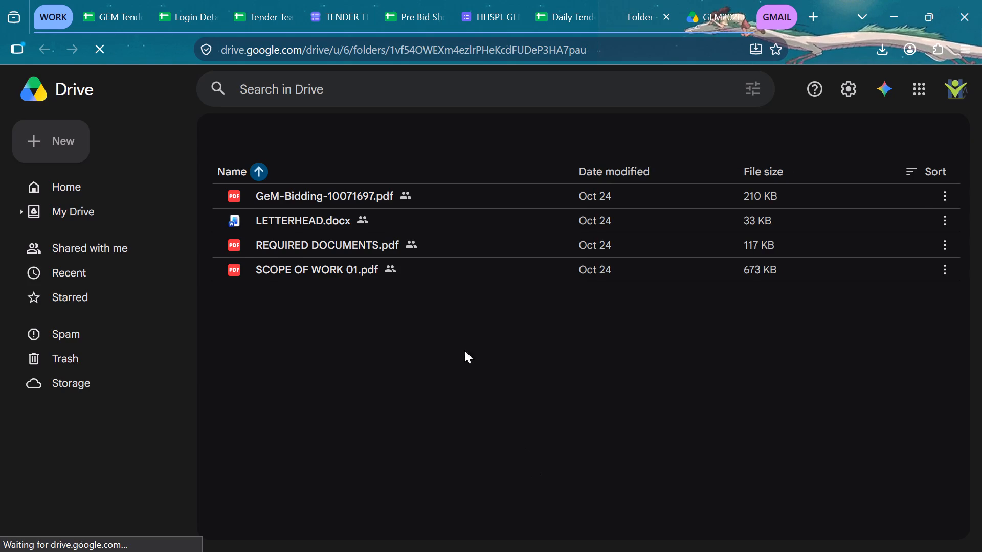
double_click(378, 256)
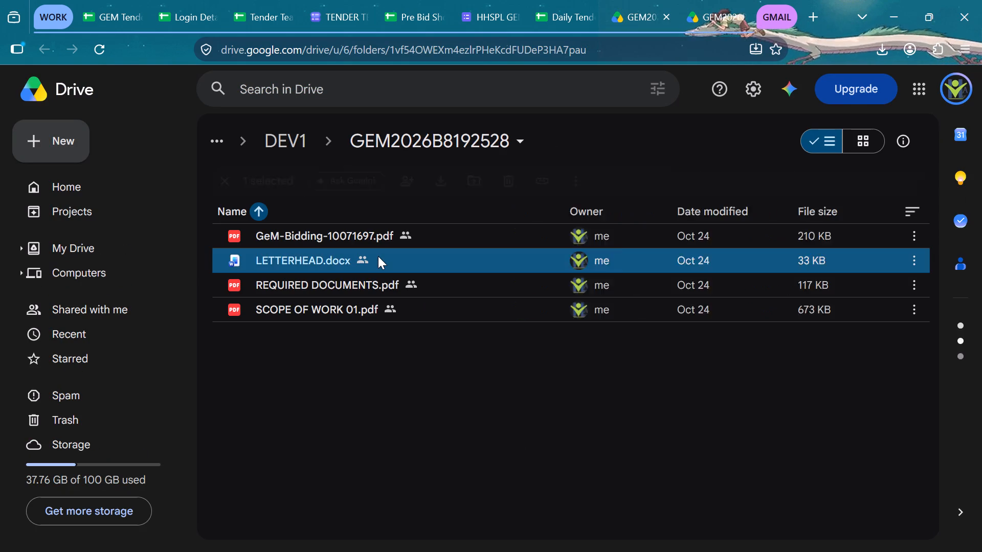
double_click(378, 256)
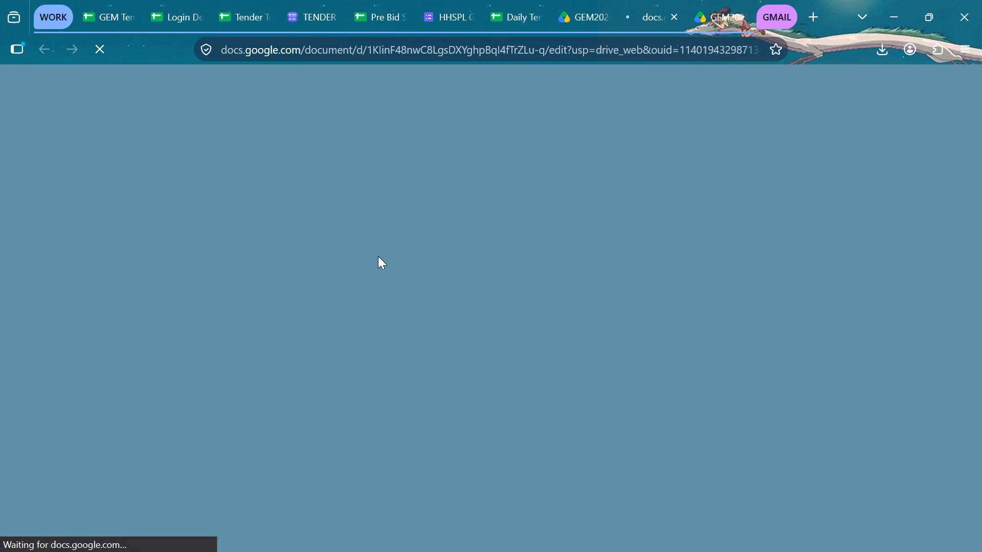
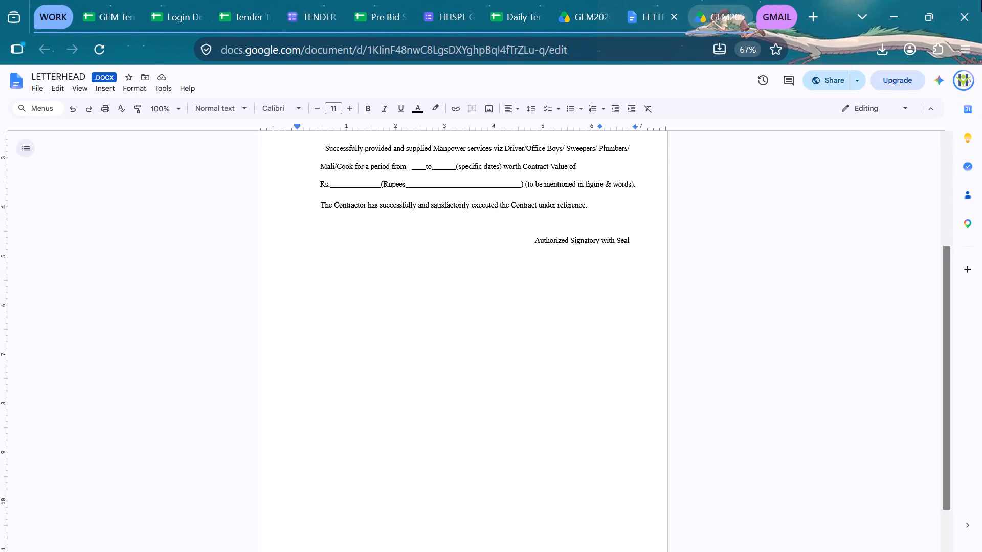
Close the Firefox window with the bid sheets and LETTERHEAD document.
click(981, 0)
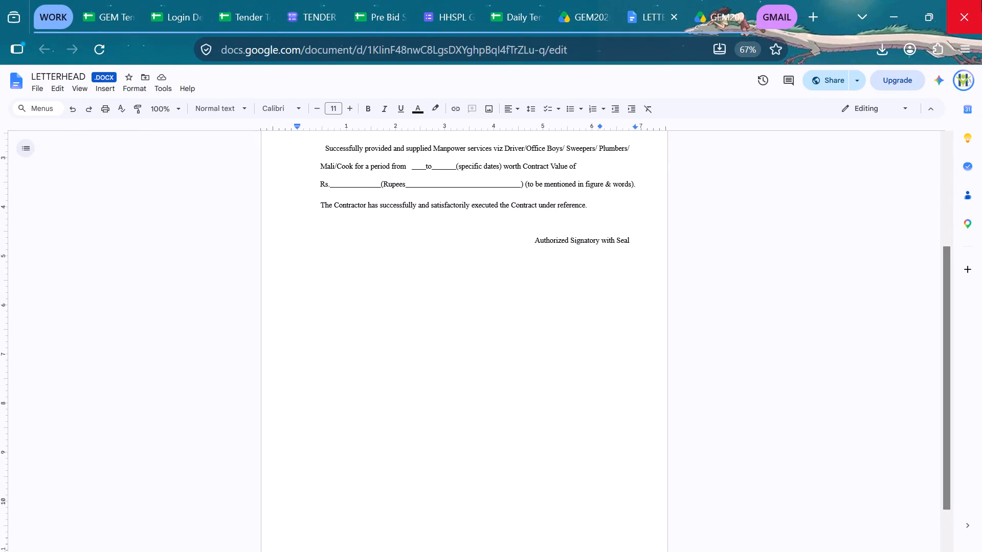
click(981, 0)
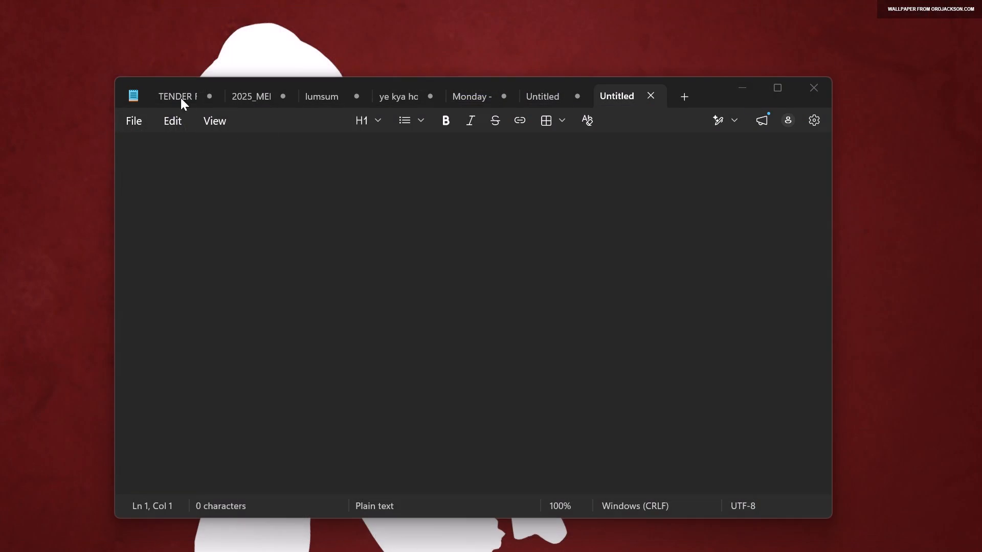
In Notepad, copy the daily report block from the Name line and TENDER FIND : 25 through the last Participation FIND line.
click(170, 86)
key(ctrl+c)
key(ctrl+c)
key(ctrl+c)
key(ctrl+c)
key(ctrl+c)
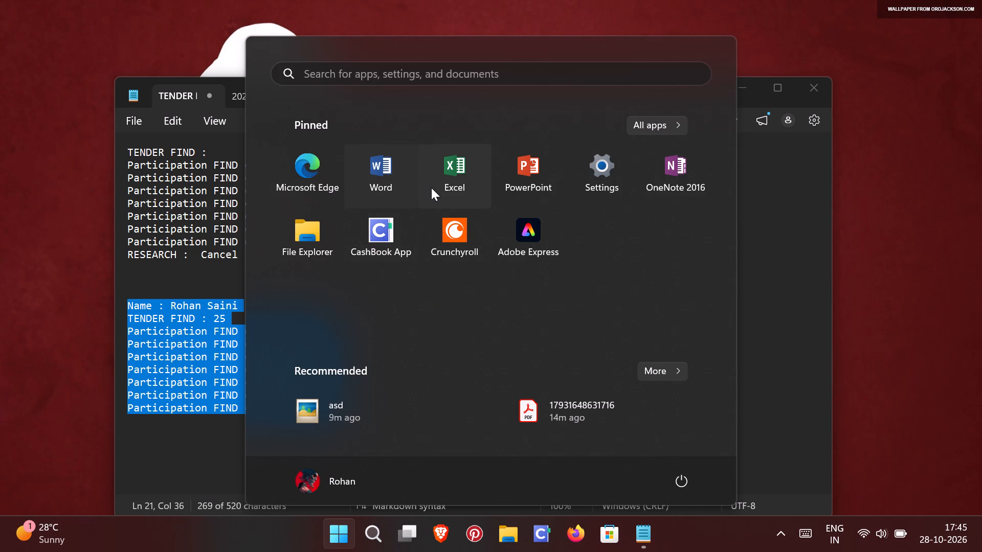
Launch Firefox again.
click(590, 544)
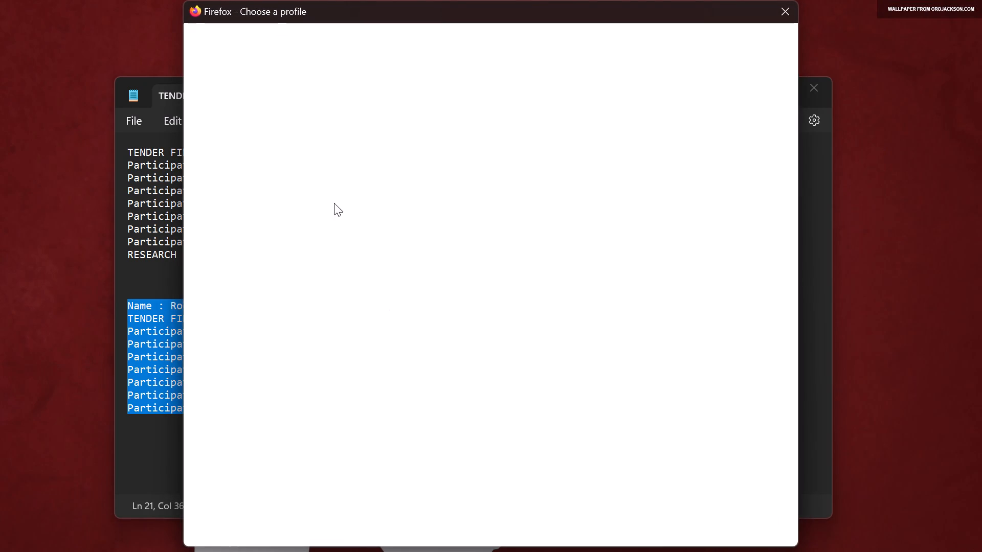
Choose a profile in the Firefox profile chooser to open a new browser window.
click(286, 284)
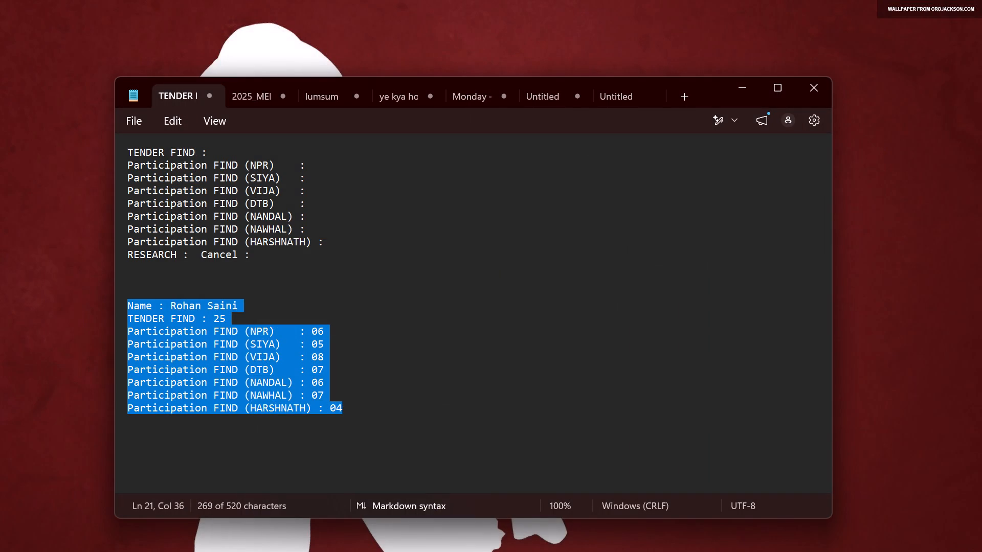
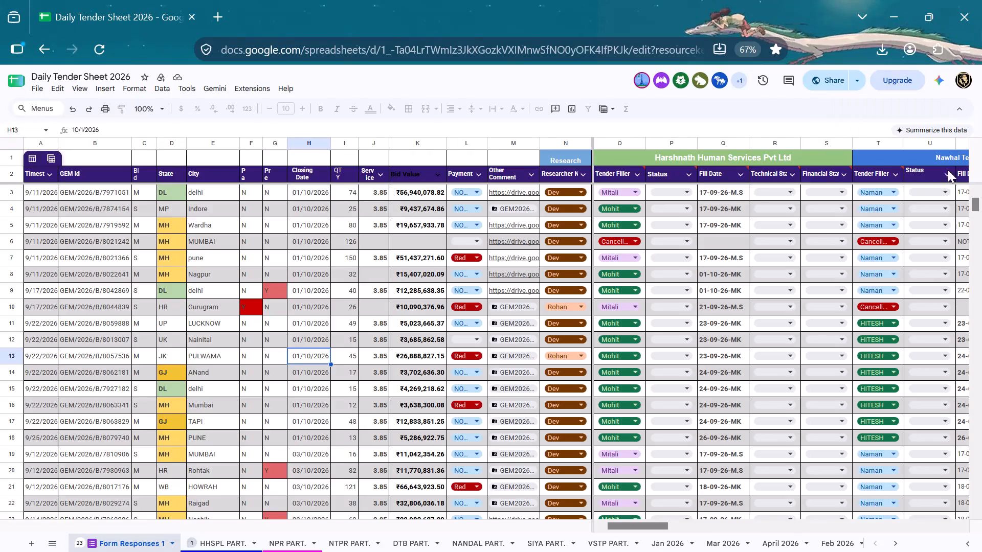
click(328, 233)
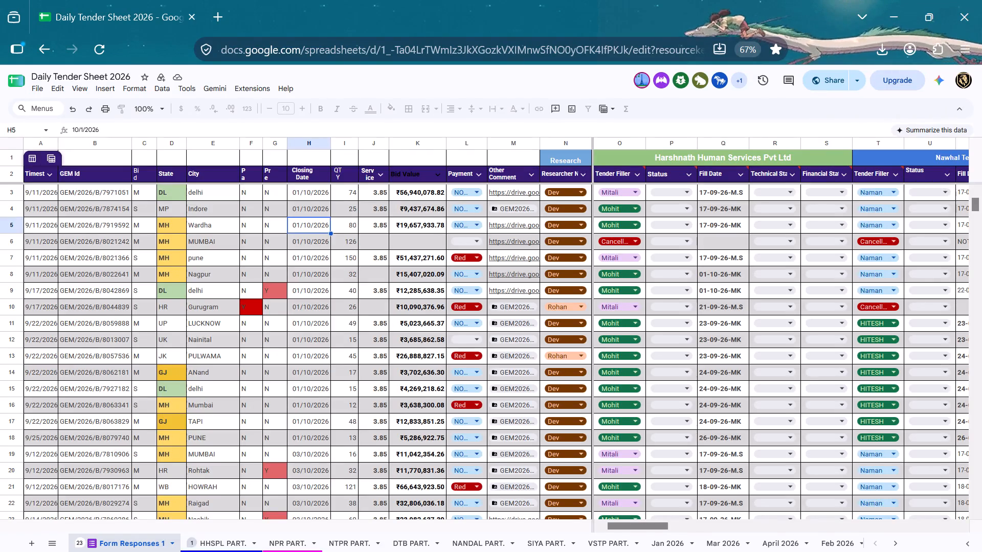
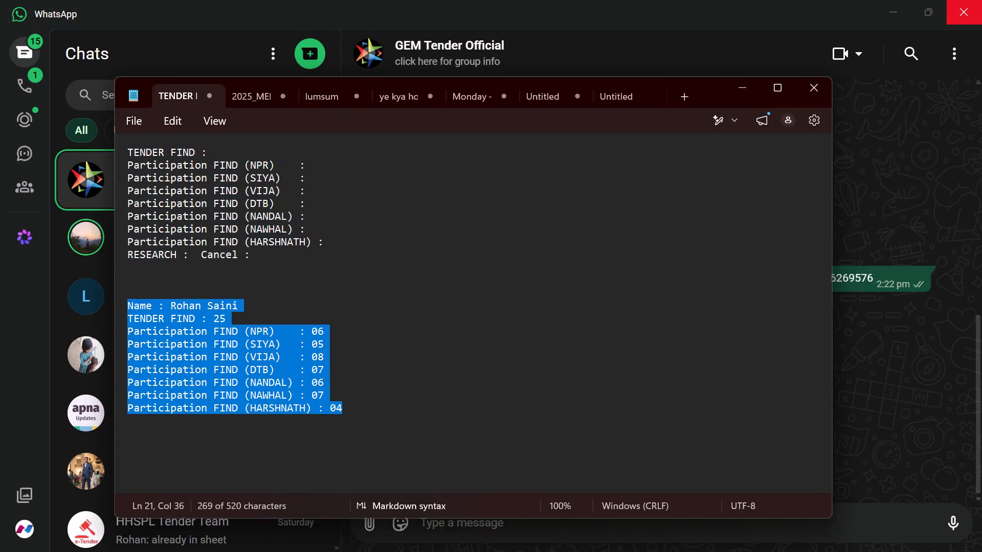
Replace the selected filled-in report block with the blank report template and remove its RESEARCH : Cancel line.
key(ctrl+v)
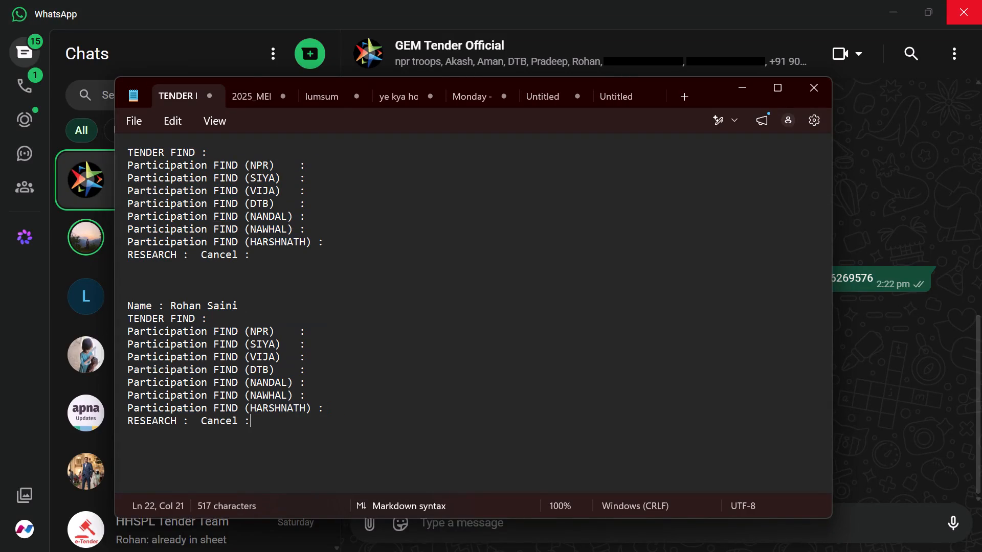
key(ctrl+shift+Up)
key(BackSpace)
Set TENDER FIND to 25 in the new report block below the Name line.
click(224, 318)
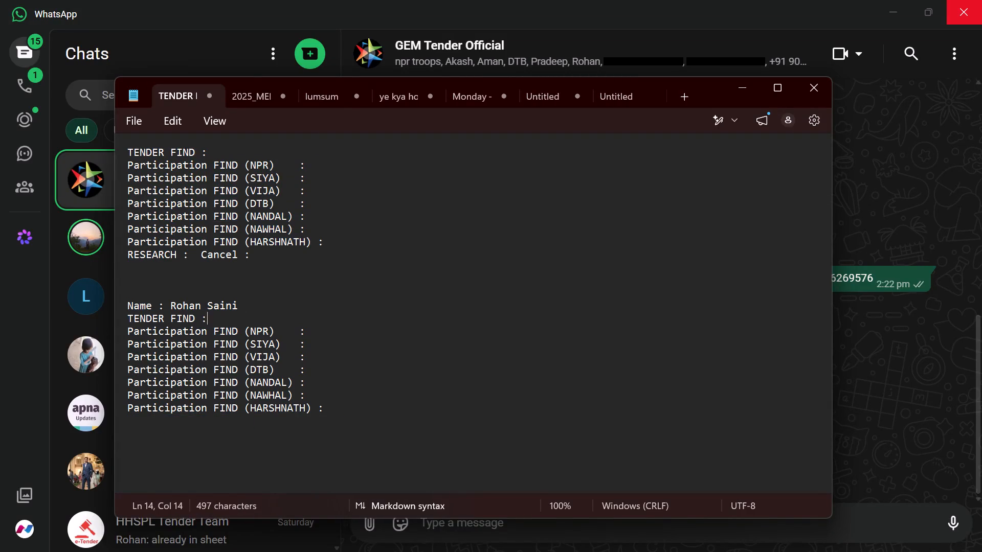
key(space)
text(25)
click(337, 331)
In the Daily Tender Sheet's HHSPL PART. sheet, select all bid numbers dated 10/28/2026 to count them.
key(alt+Tab)
key(alt+Tab)
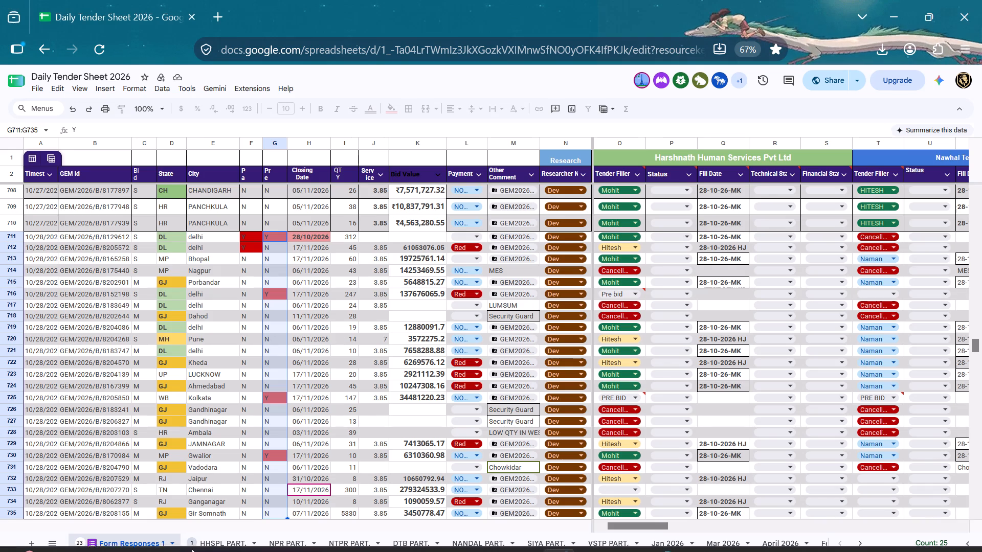
click(207, 539)
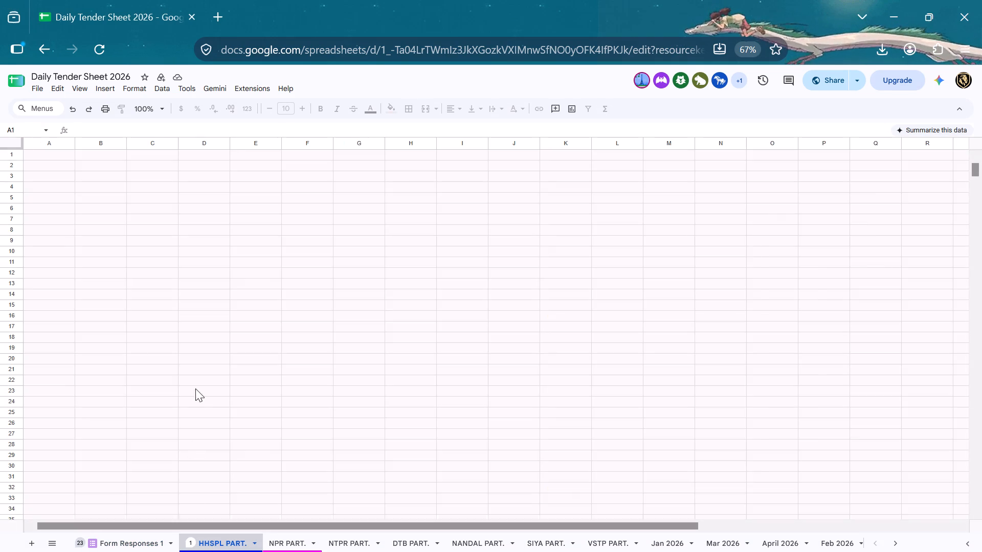
click(202, 257)
key(ctrl+Down)
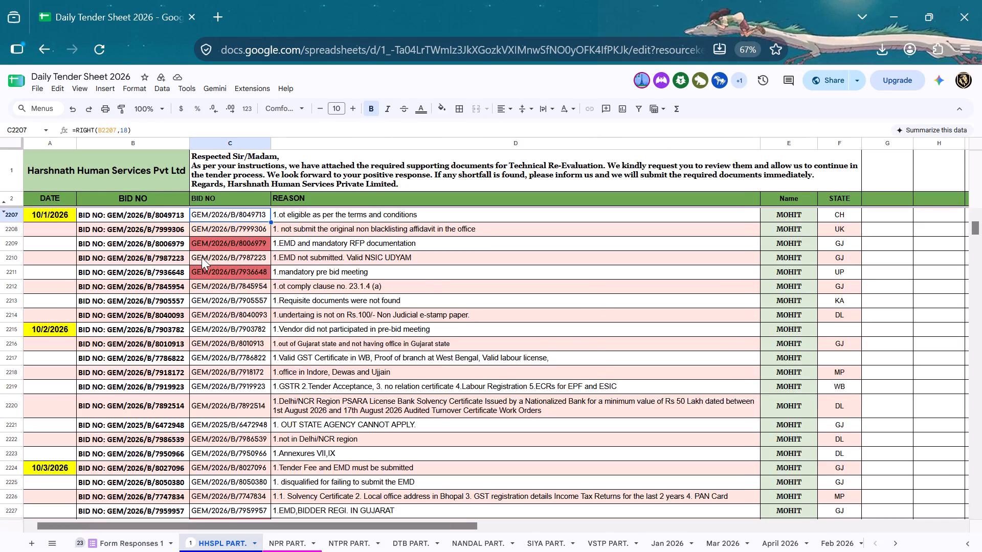
key(Left)
key(Left)
key(ctrl+Up)
key(Right)
key(ctrl+shift+Down)
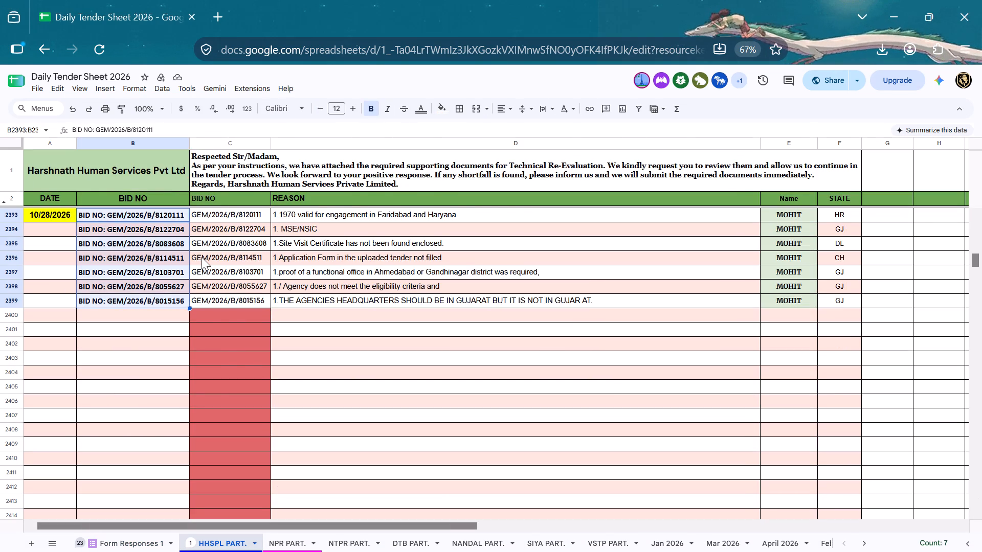
Back in Notepad, set Participation FIND (HARSHNATH) to 07 in the named report block.
key(alt+Tab)
right_click(350, 402)
click(350, 402)
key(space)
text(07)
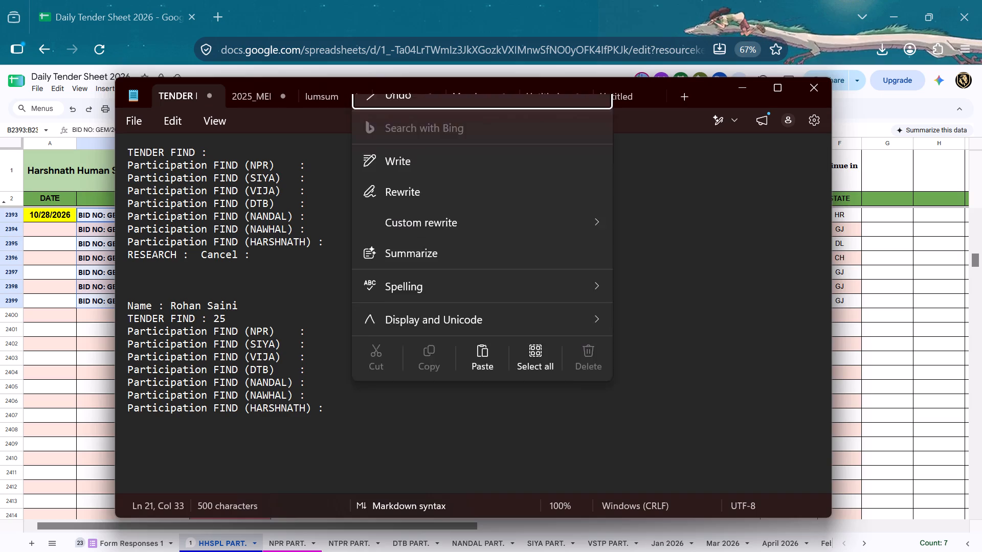
Enter 07 on the Participation FIND (HARSHNATH) line of the lower Notepad report block.
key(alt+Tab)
click(350, 402)
key(alt+Tab)
click(350, 403)
key(space)
text(07)
Count the 10/28/2026 bid numbers on the NPR PART. sheet and enter 10 for Participation FIND (NPR) in the Notepad report.
key(alt+Tab)
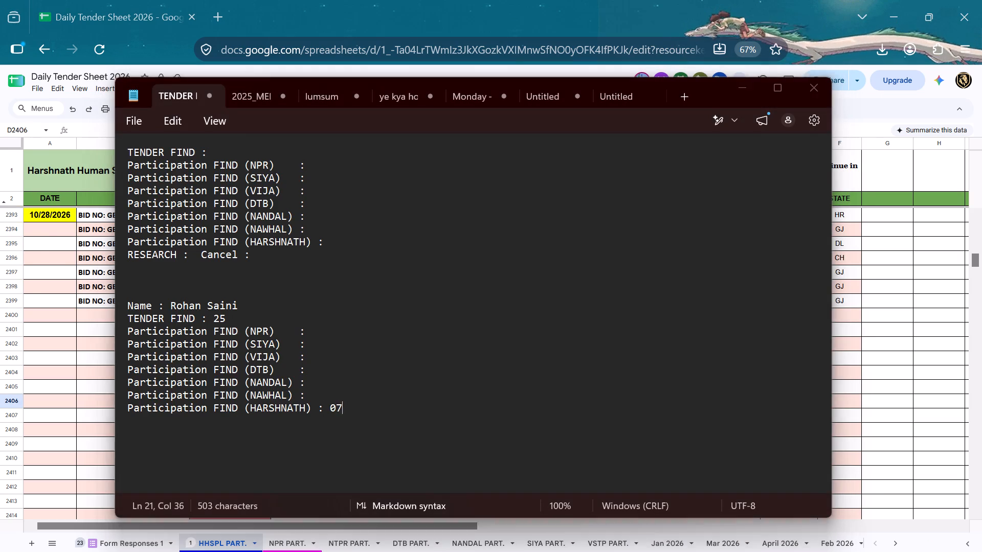
click(281, 540)
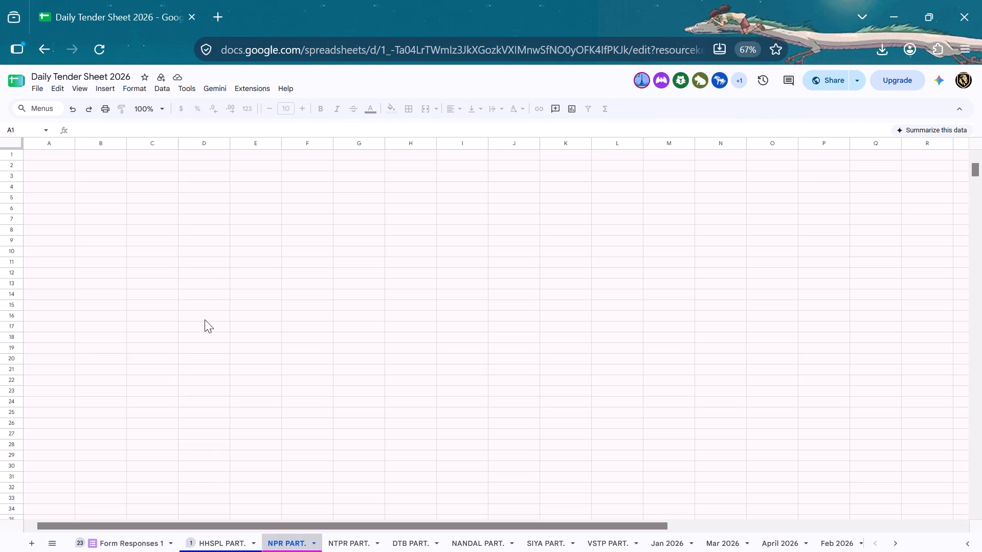
click(194, 286)
key(ctrl+Down)
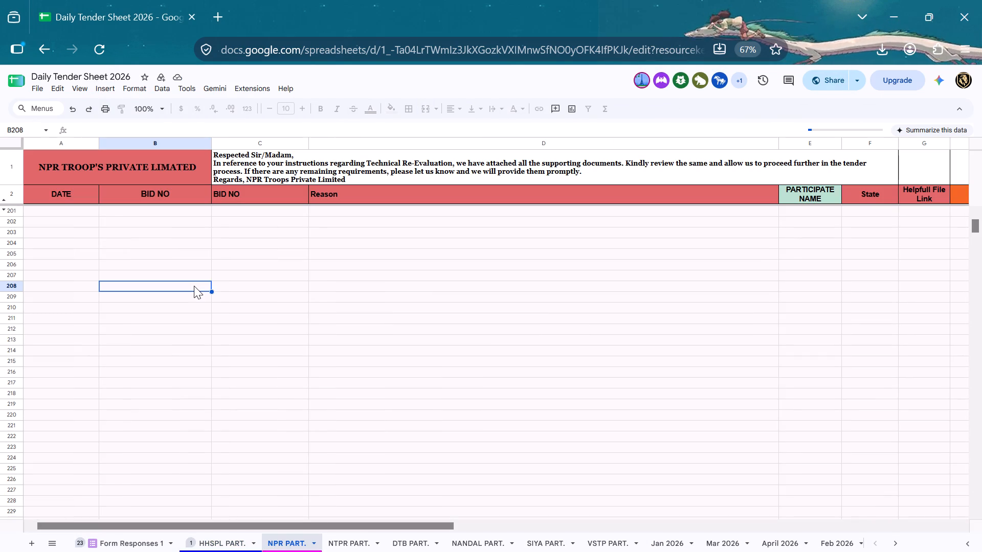
key(Left)
key(ctrl+Up)
key(Right)
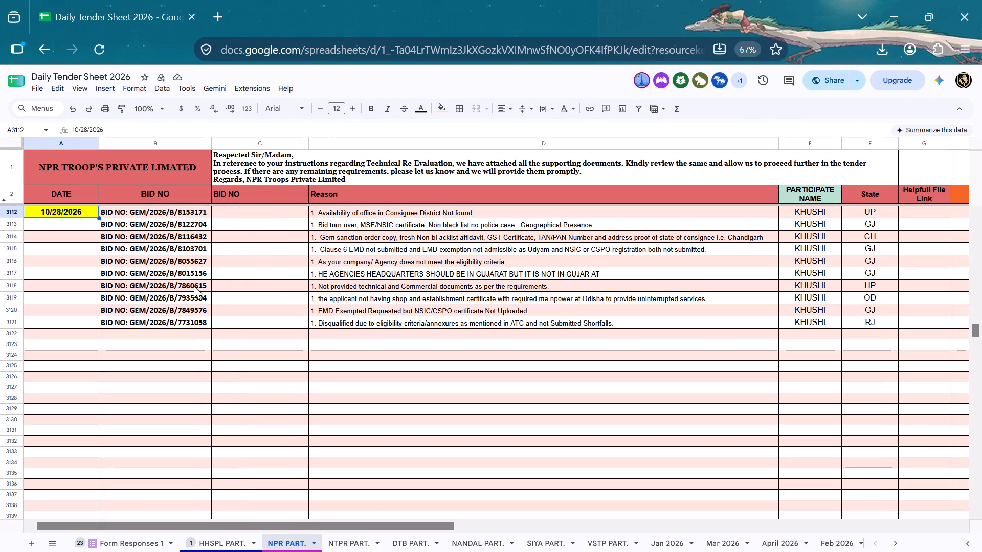
key(ctrl+shift+Down)
key(alt+Tab)
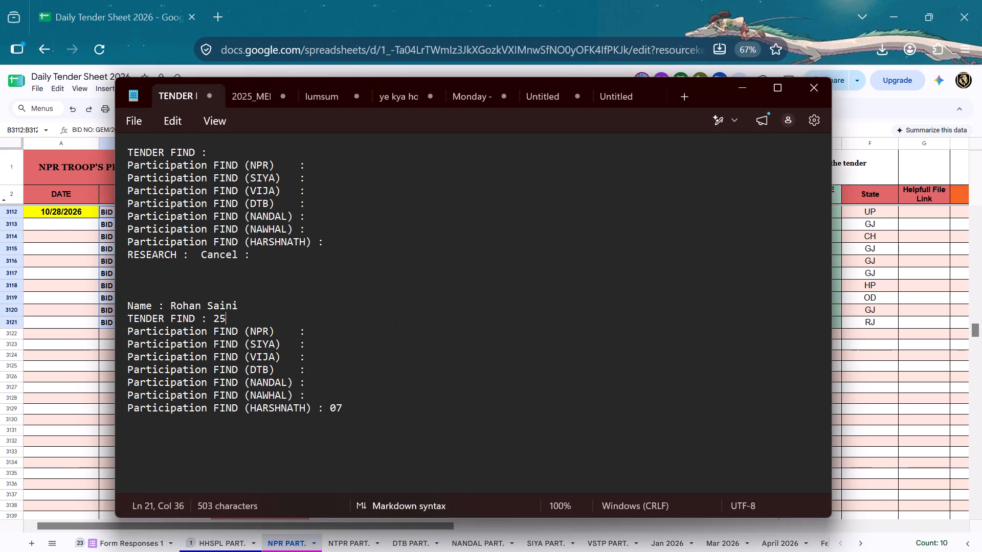
click(324, 319)
click(322, 333)
key(space)
text(10)
Count the 28-10-2026 bid numbers on the NTPR PART. sheet and enter 07 for Participation FIND (NAWHAL) in the Notepad report.
key(alt+Tab)
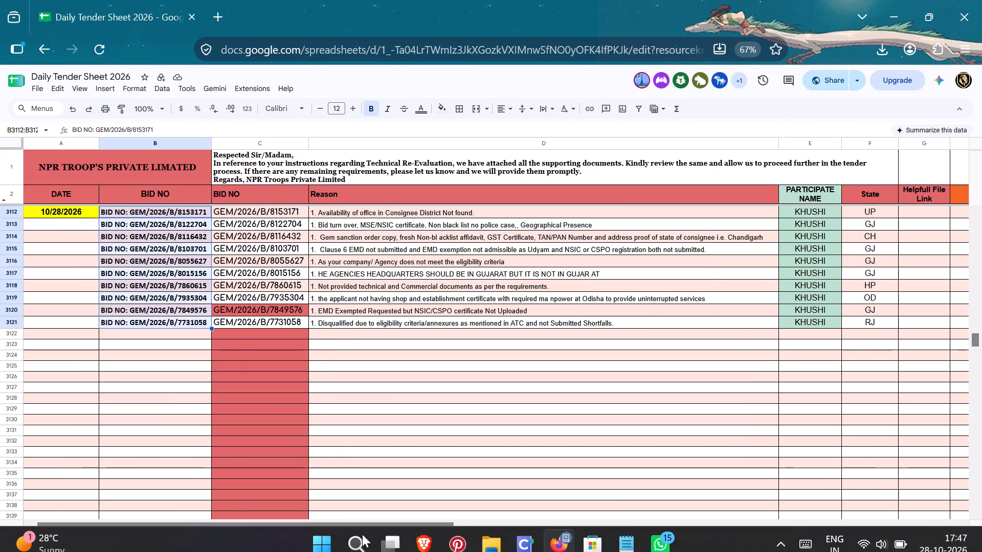
click(342, 547)
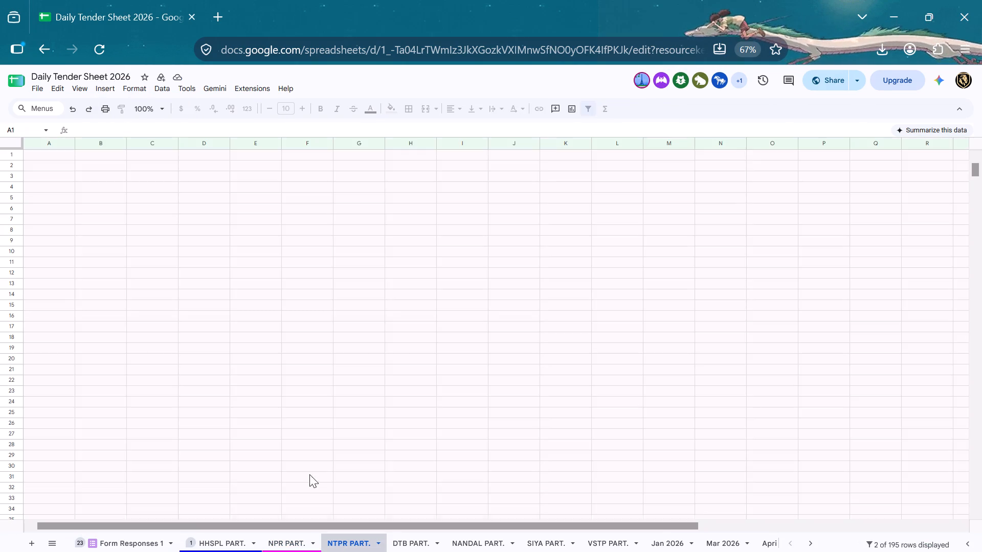
click(207, 230)
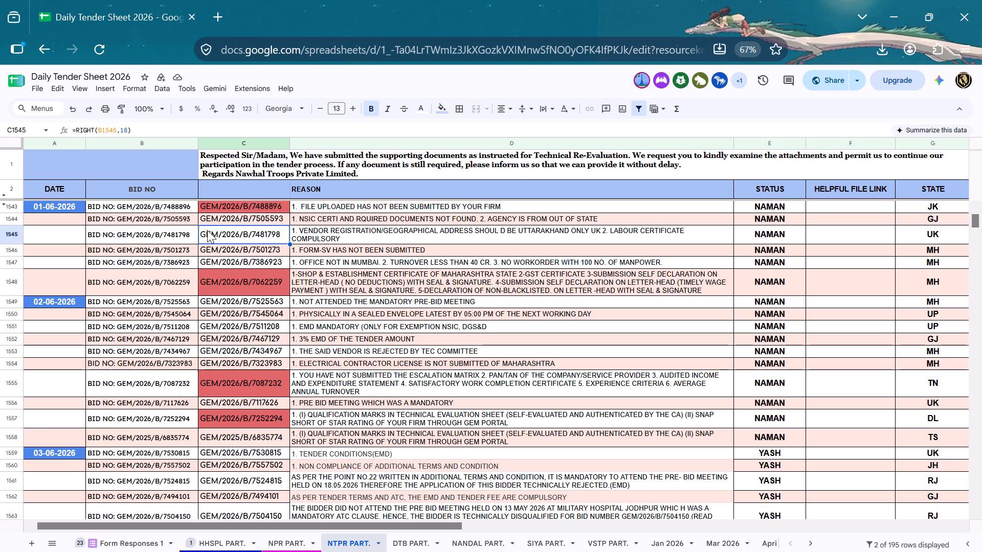
key(ctrl+Down)
key(Left)
key(Left)
key(ctrl+Up)
key(Right)
key(ctrl+shift+Down)
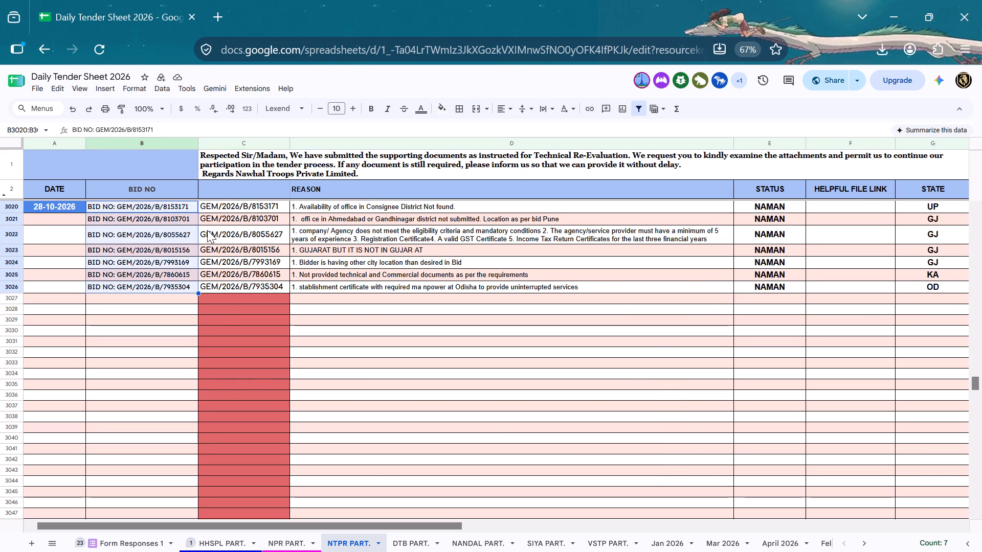
key(alt+Tab)
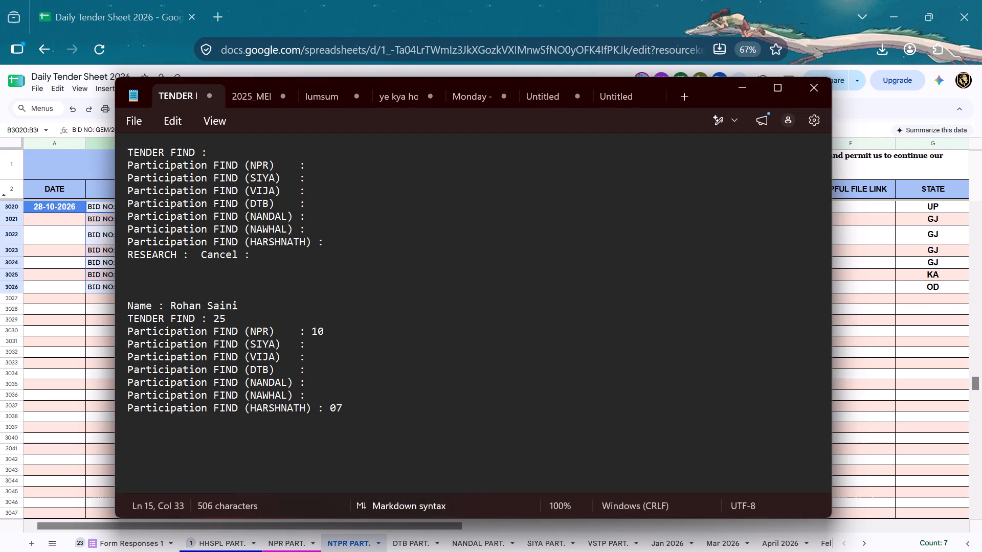
click(328, 382)
click(329, 389)
key(space)
text(07)
Count the 28-10-2026 bid numbers on the DTB PART. sheet and enter 07 for Participation FIND (DTB) in the Notepad report.
key(alt+Tab)
click(419, 536)
key(alt+Tab)
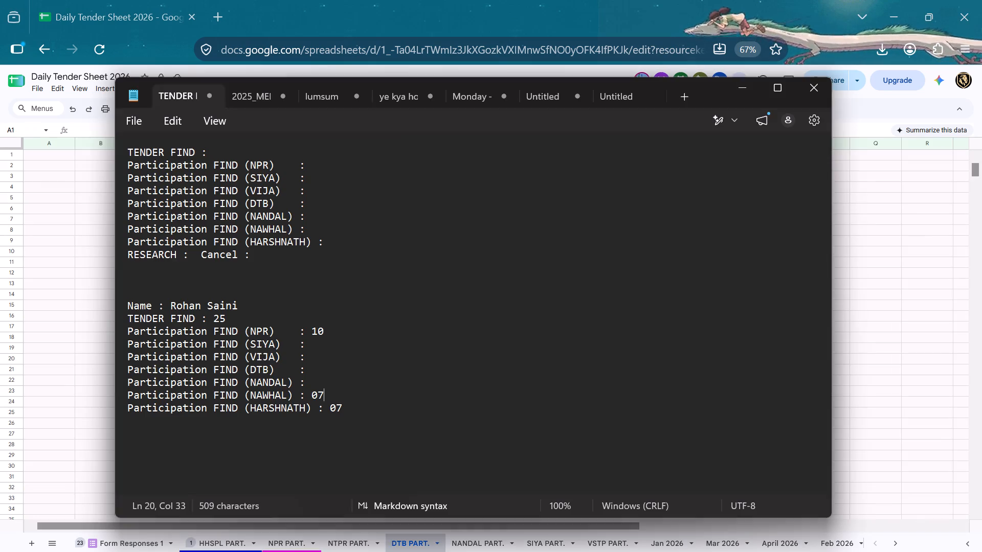
click(313, 367)
key(space)
key(alt+Tab)
click(313, 367)
right_click(313, 367)
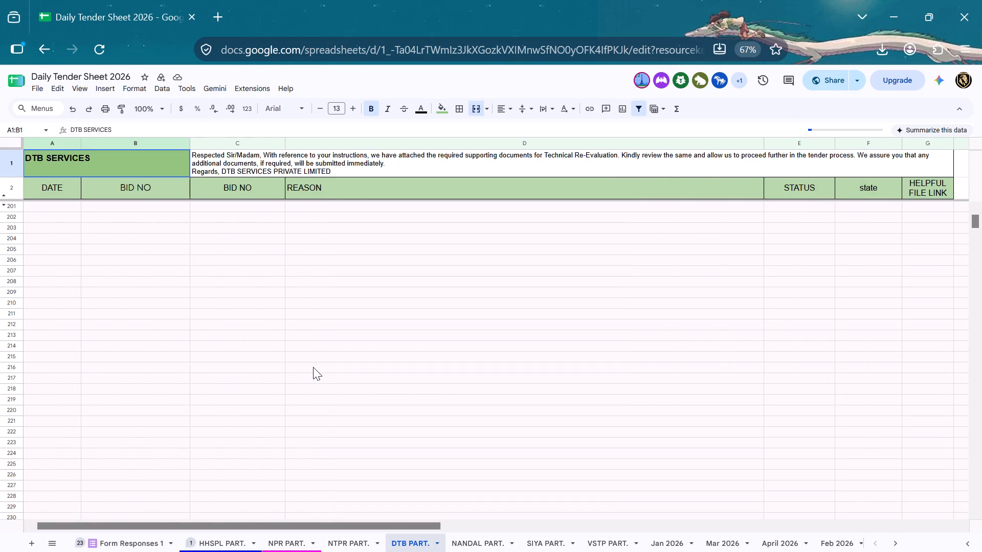
click(219, 325)
key(ctrl+Down)
key(Left)
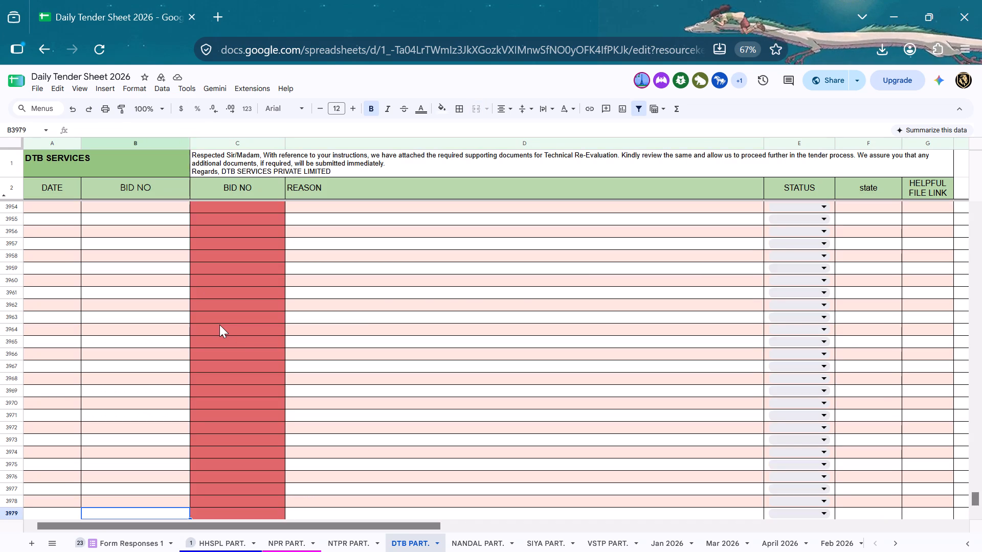
key(Left)
key(ctrl+Up)
key(Right)
key(ctrl+shift+Down)
key(alt+Tab)
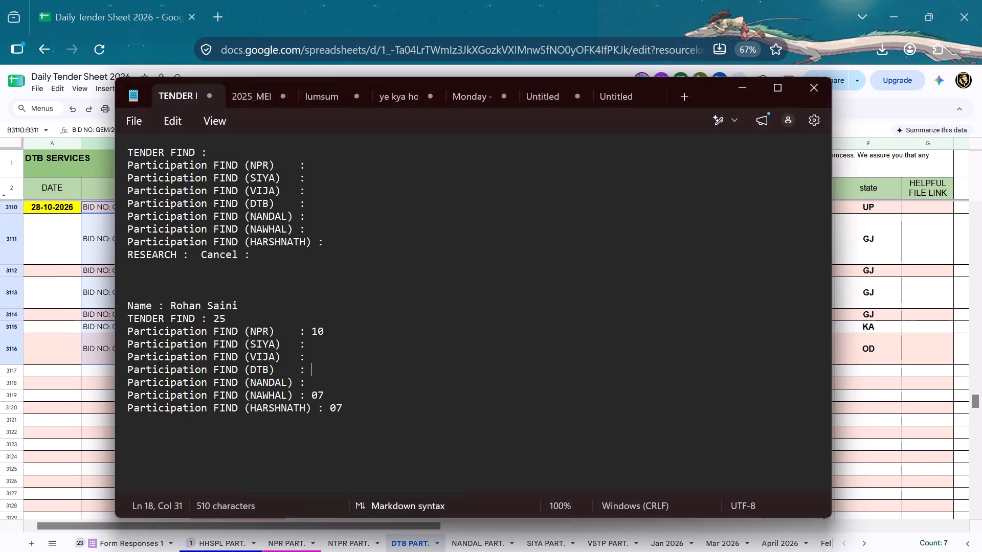
text(07)
Select the 28-10-2026 bid numbers on the NANDAL PART. sheet to count them for the Participation FIND (NANDAL) line in Notepad.
key(alt+Tab)
click(469, 538)
key(alt+Tab)
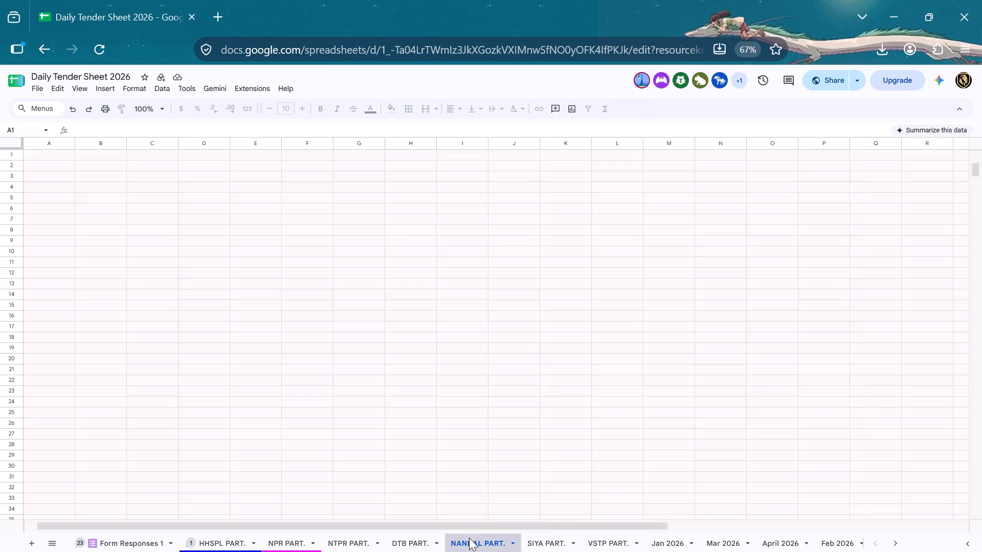
key(Down)
key(space)
key(alt+Tab)
click(258, 304)
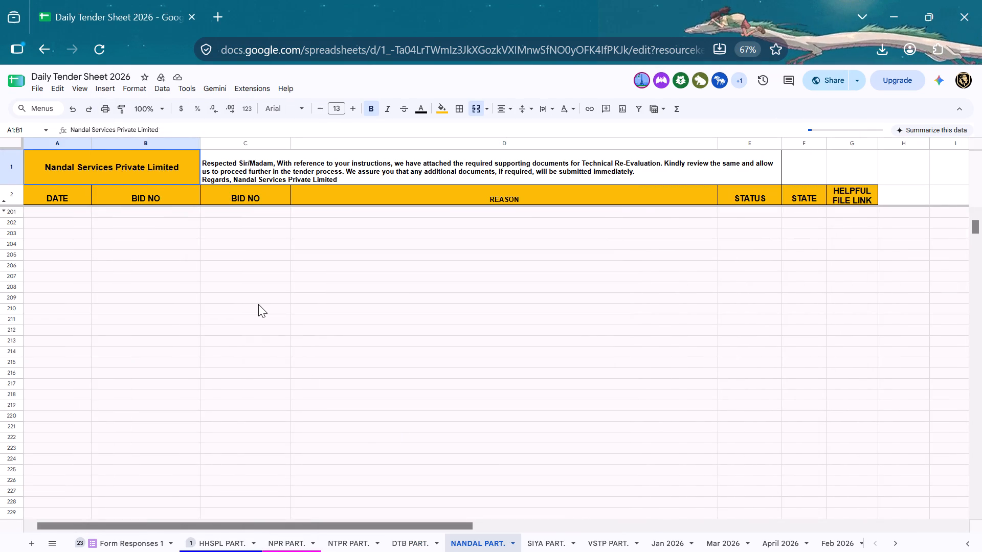
key(ctrl+Down)
key(Left)
key(Left)
key(ctrl+Up)
key(Right)
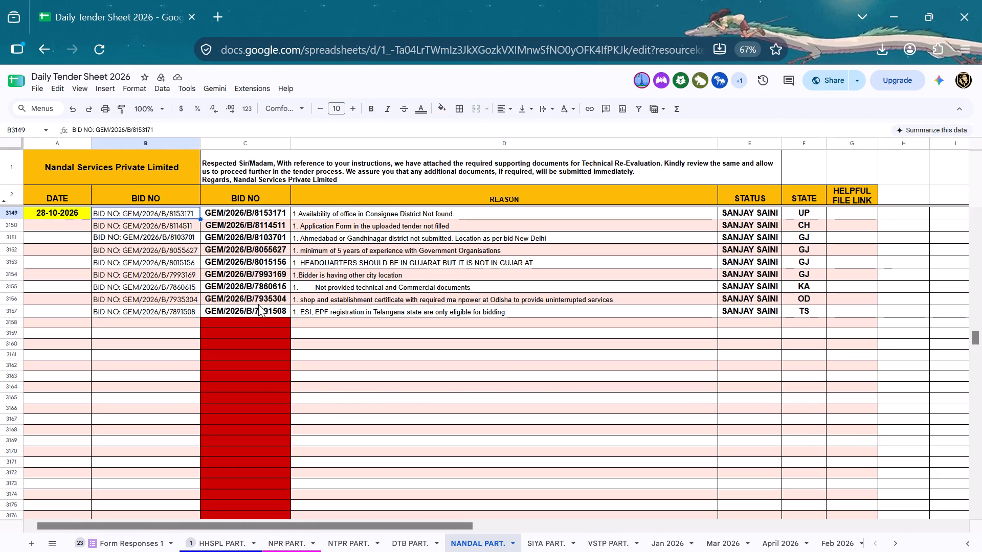
key(ctrl+shift+Down)
key(alt+Tab)
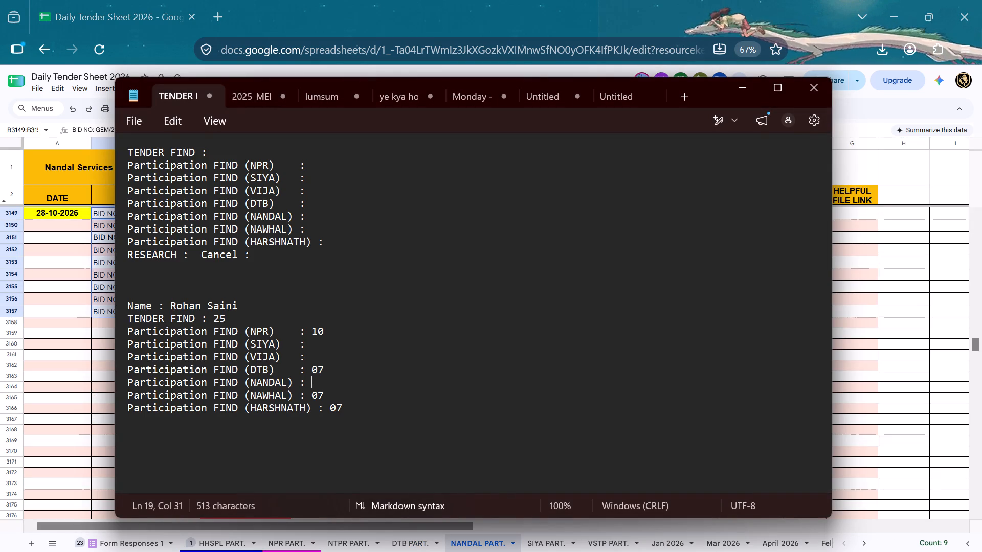
Enter 09 for Participation FIND (NANDAL) in the Notepad report.
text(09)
Ready the SIYA and VIJA lines in Notepad for entry, and select the 28-10-2026 bid numbers on the SIYA PART. sheet to count them.
click(341, 349)
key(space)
key(Down)
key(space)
key(alt+Tab)
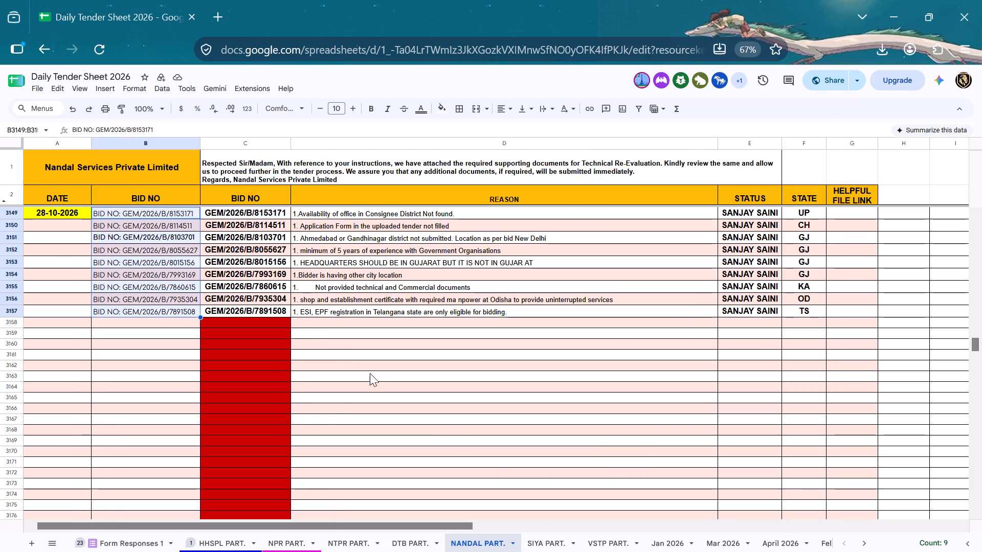
click(550, 533)
click(551, 537)
click(607, 545)
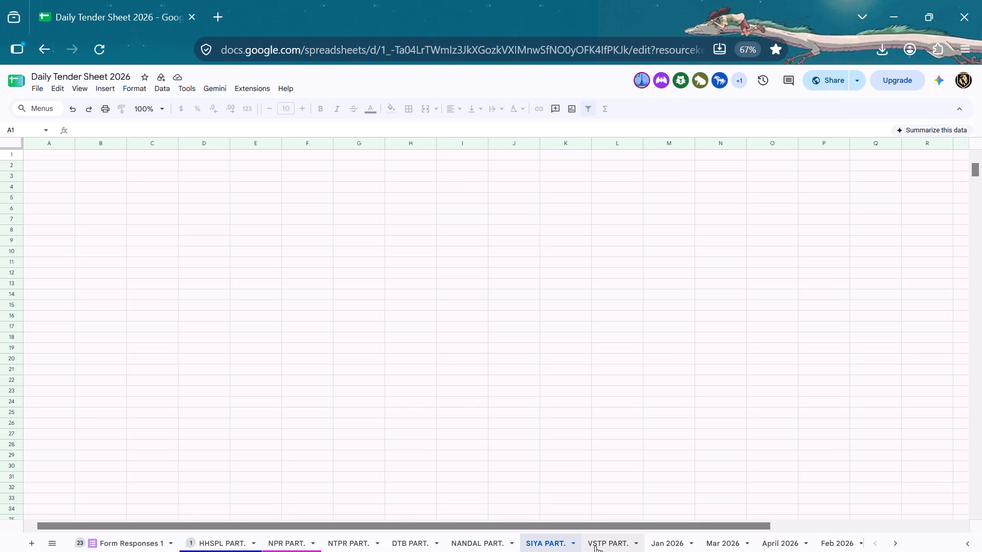
click(548, 540)
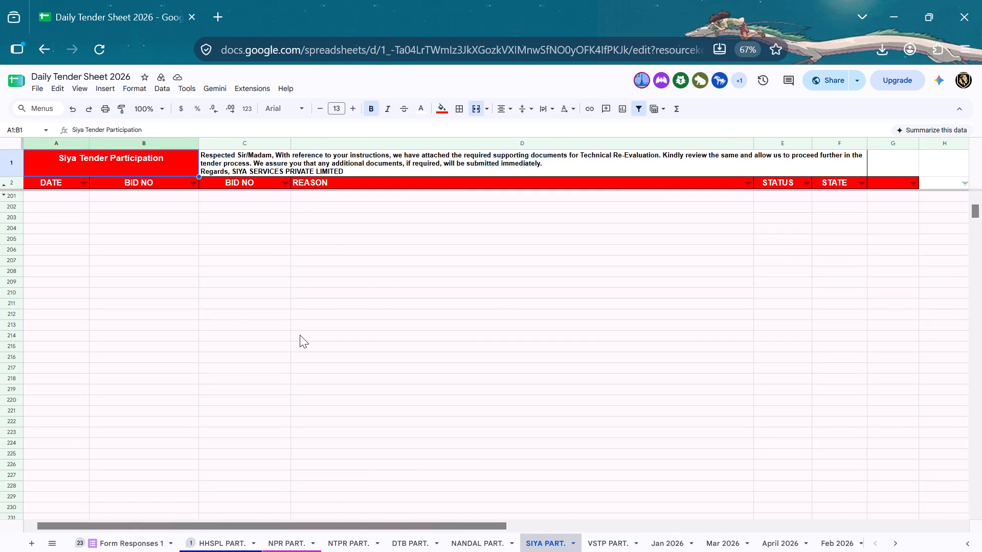
click(234, 324)
key(ctrl+Down)
key(Left)
key(Left)
key(ctrl+Up)
key(Right)
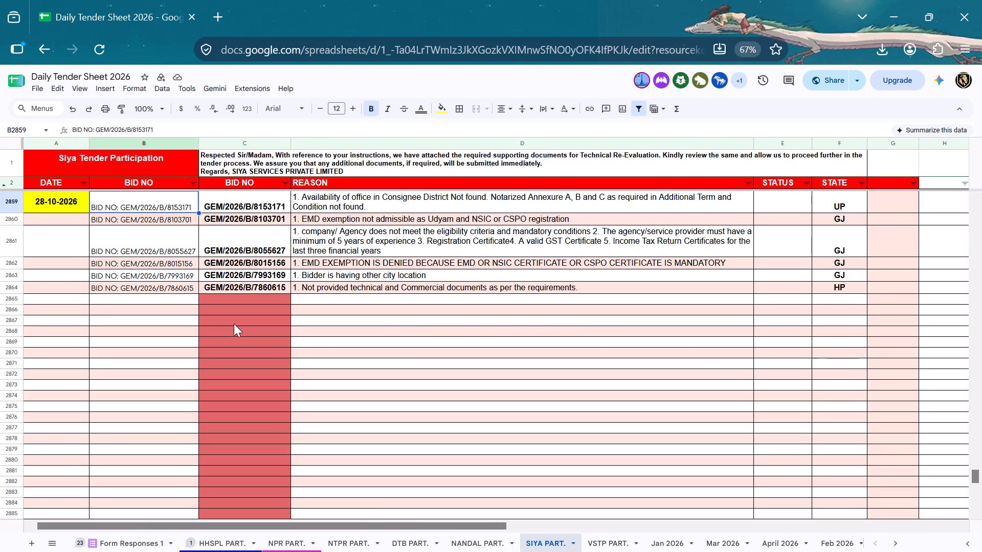
key(ctrl+shift+Down)
click(593, 537)
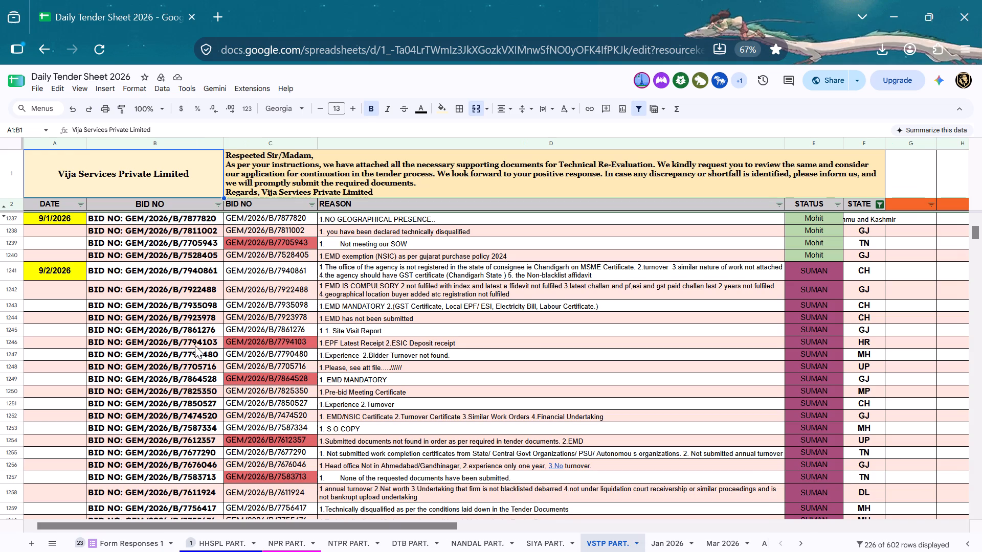
click(195, 346)
key(ctrl+Down)
key(Down)
key(ctrl+Down)
key(Left)
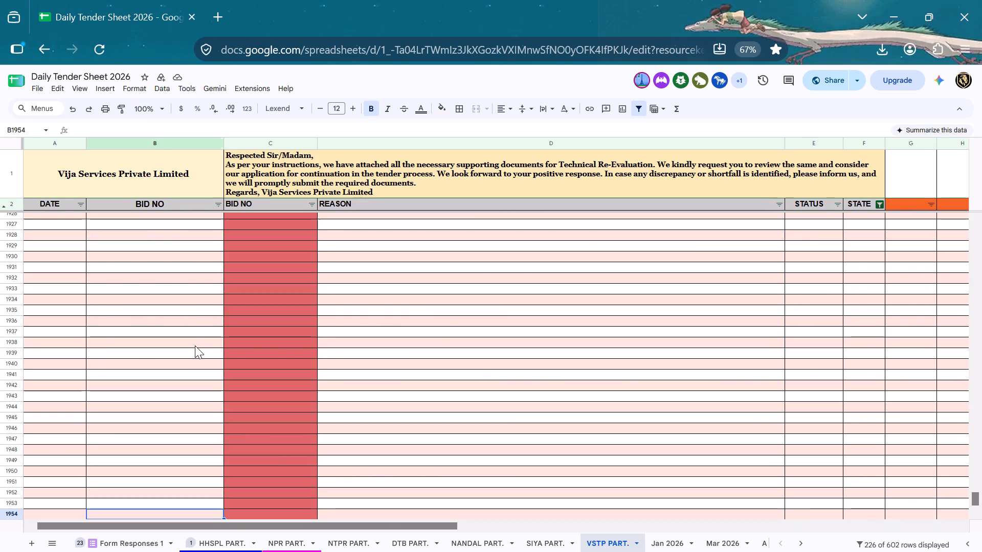